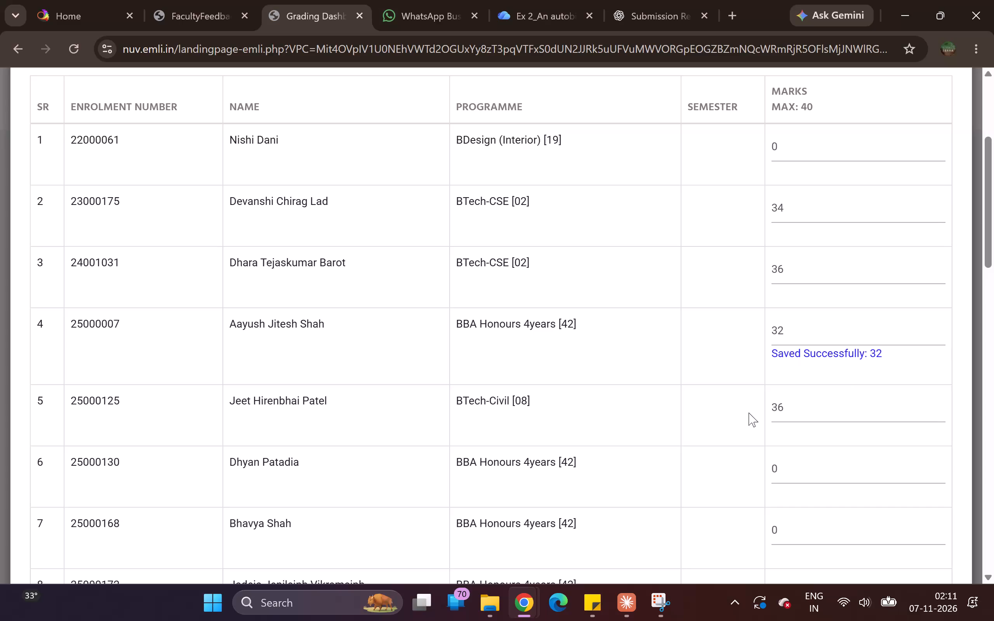
Review the remaining students' marks in the 40-mark grading list through row 25 and close the list.
{"action": "scroll", "coordinate": [737, 416], "scroll_direction": "down", "scroll_amount": 6}
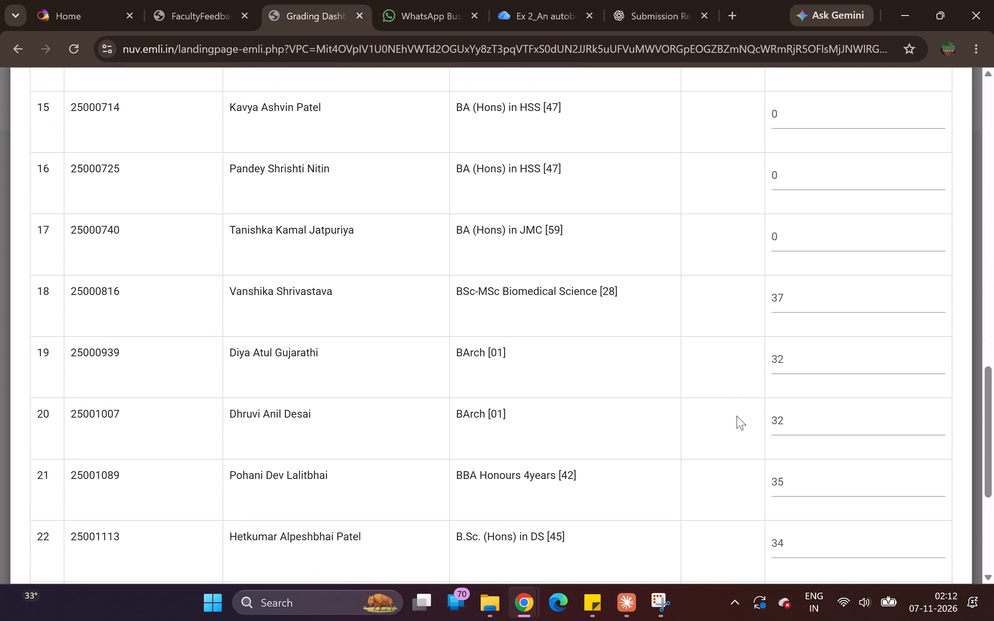
{"action": "scroll", "coordinate": [737, 416], "scroll_direction": "down", "scroll_amount": 6}
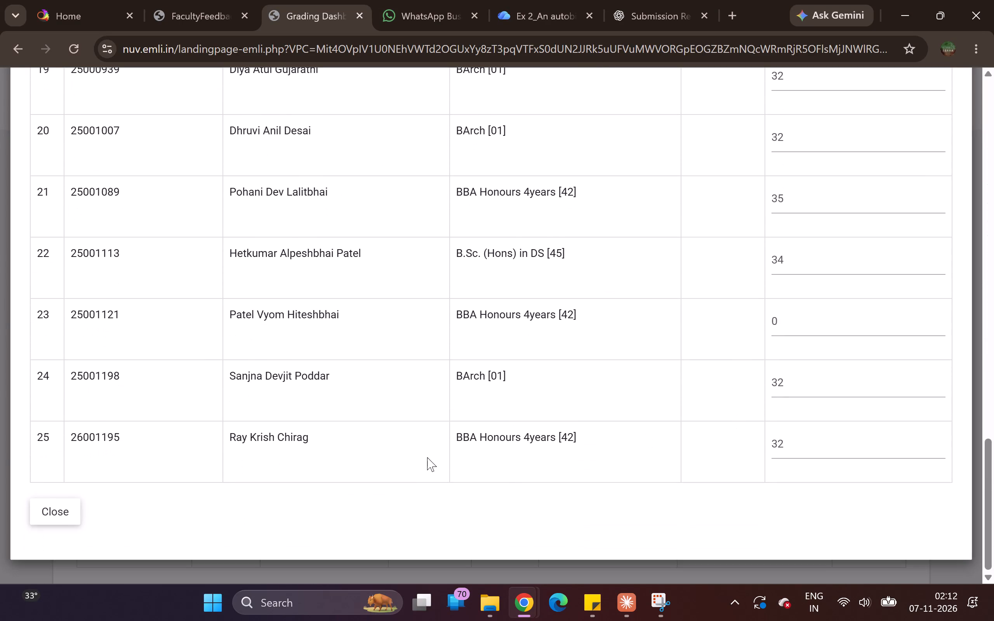
{"action": "left_click", "coordinate": [63, 509]}
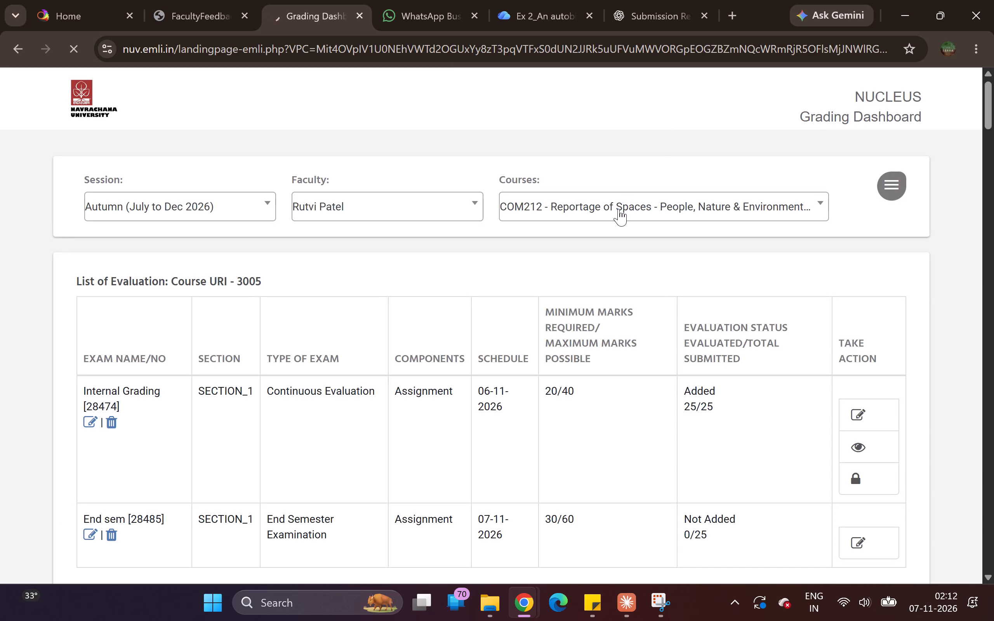
Switch the course to ARC301 - Studio 3 -Projects and open marks entry for the Progressive grading exam.
{"action": "left_click", "coordinate": [617, 212]}
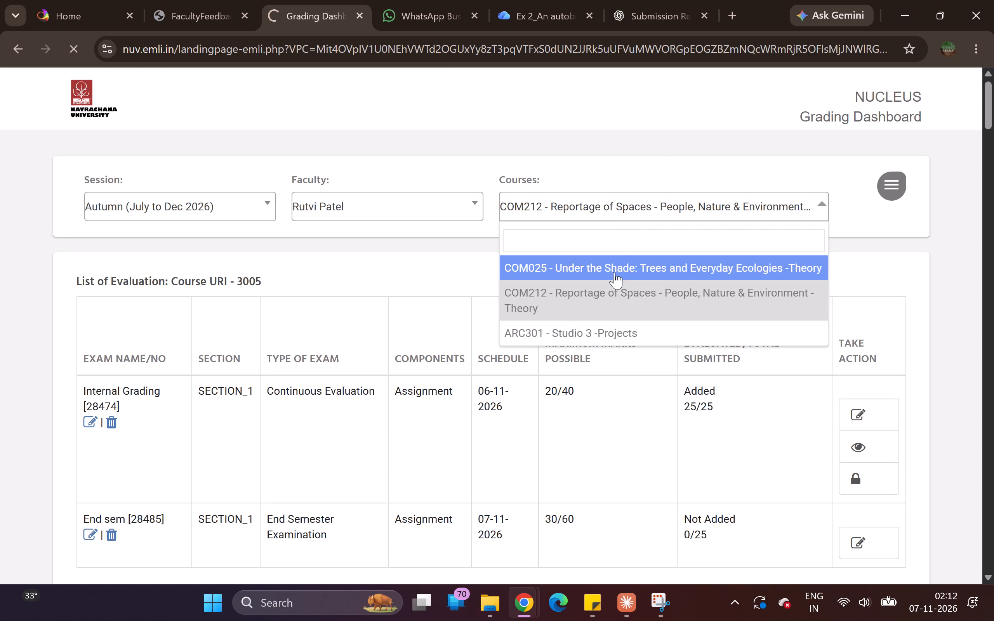
{"action": "left_click", "coordinate": [611, 337]}
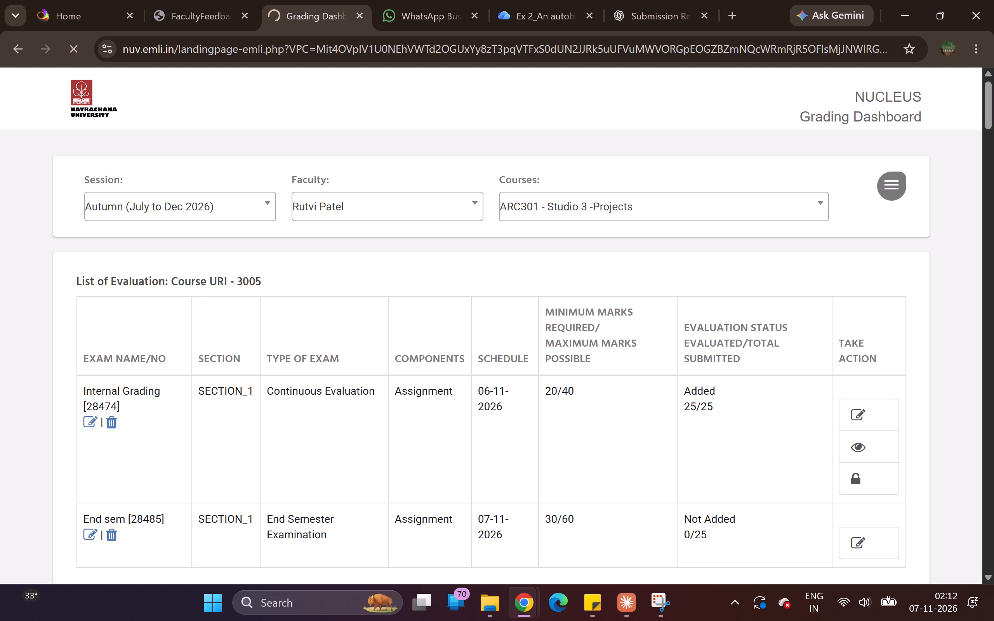
{"action": "scroll", "coordinate": [611, 337], "scroll_direction": "down", "scroll_amount": 1}
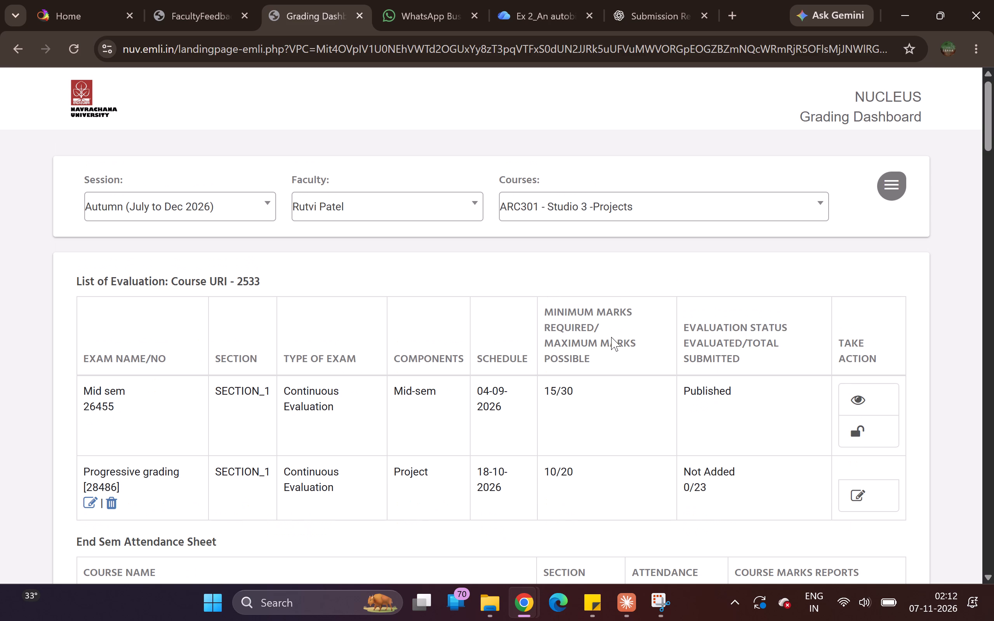
{"action": "left_click", "coordinate": [874, 503]}
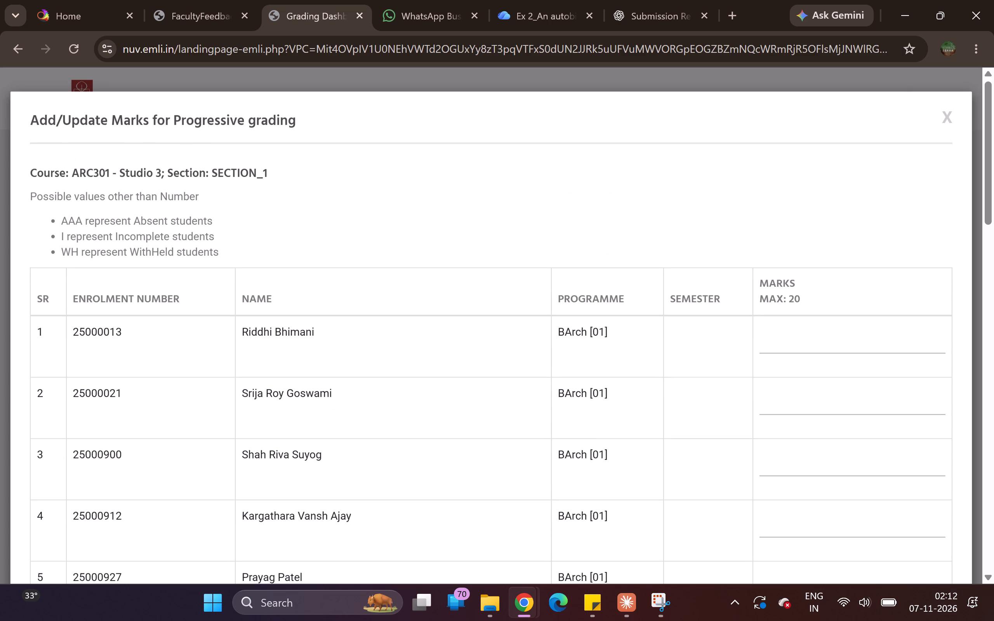
Enter Progressive grading marks of 10, 12 and 15 for the students in rows 1 to 3.
{"action": "left_click", "coordinate": [792, 337]}
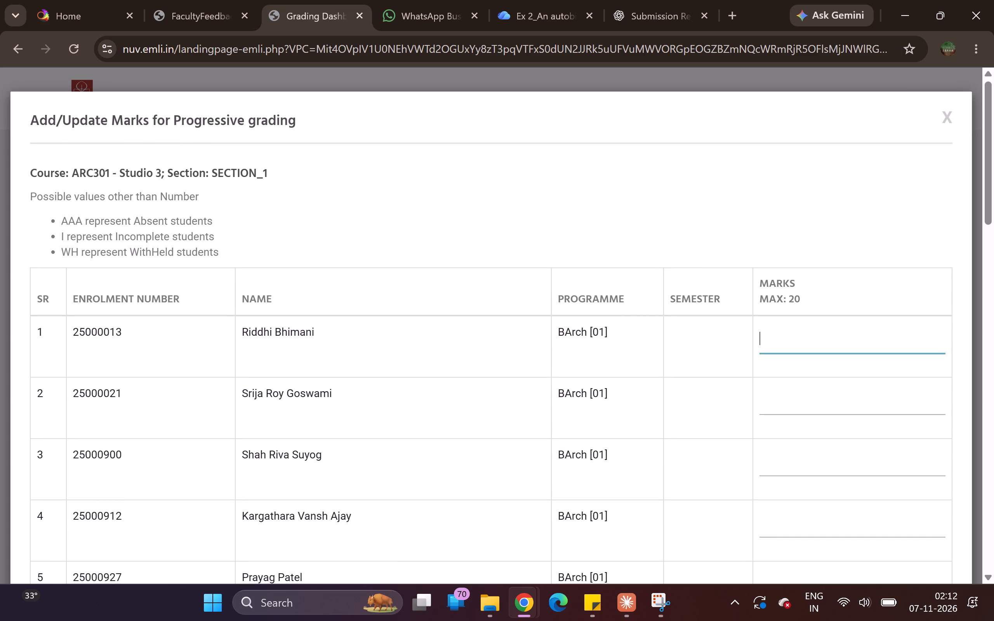
{"action": "type", "text": "10"}
{"action": "key", "text": "Down"}
{"action": "key", "text": "Tab"}
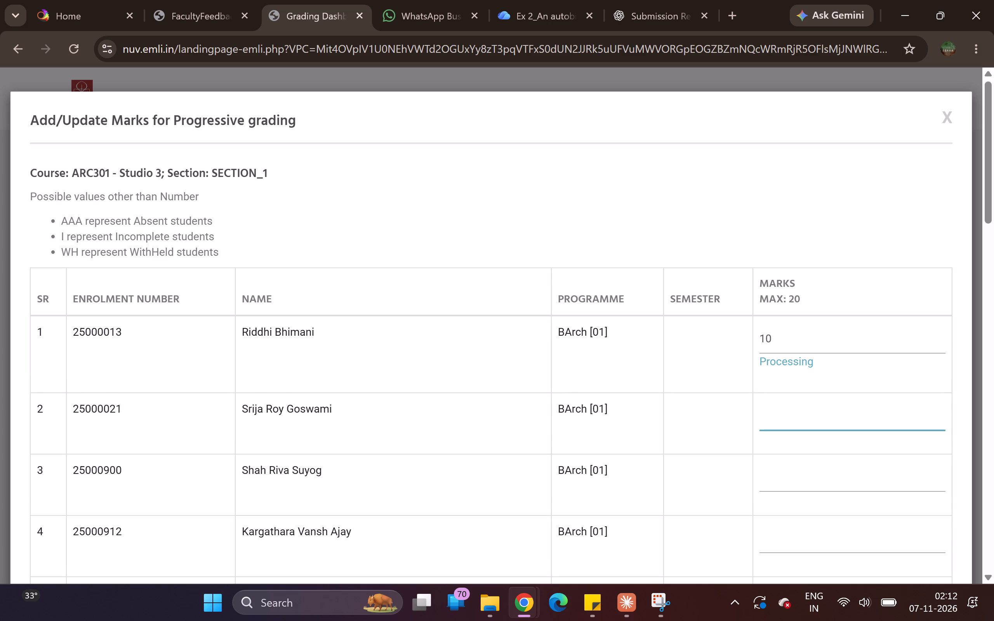
{"action": "type", "text": "12"}
{"action": "key", "text": "Tab"}
{"action": "type", "text": "15"}
{"action": "key", "text": "Tab"}
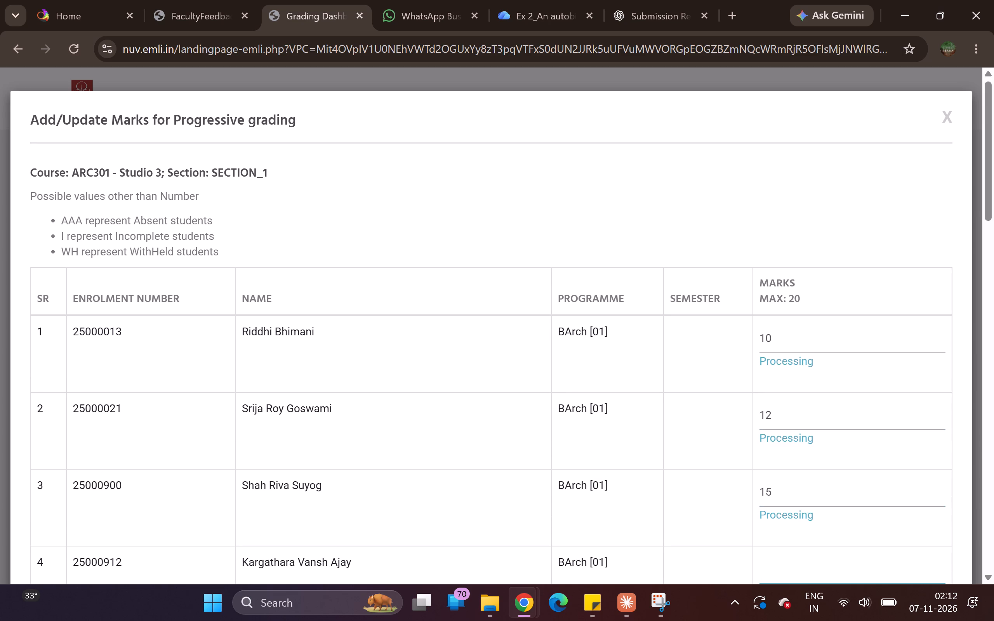
Enter marks of 10, 15 and 11 for the students in rows 4 to 6.
{"action": "scroll", "coordinate": [751, 353], "scroll_direction": "down", "scroll_amount": 1}
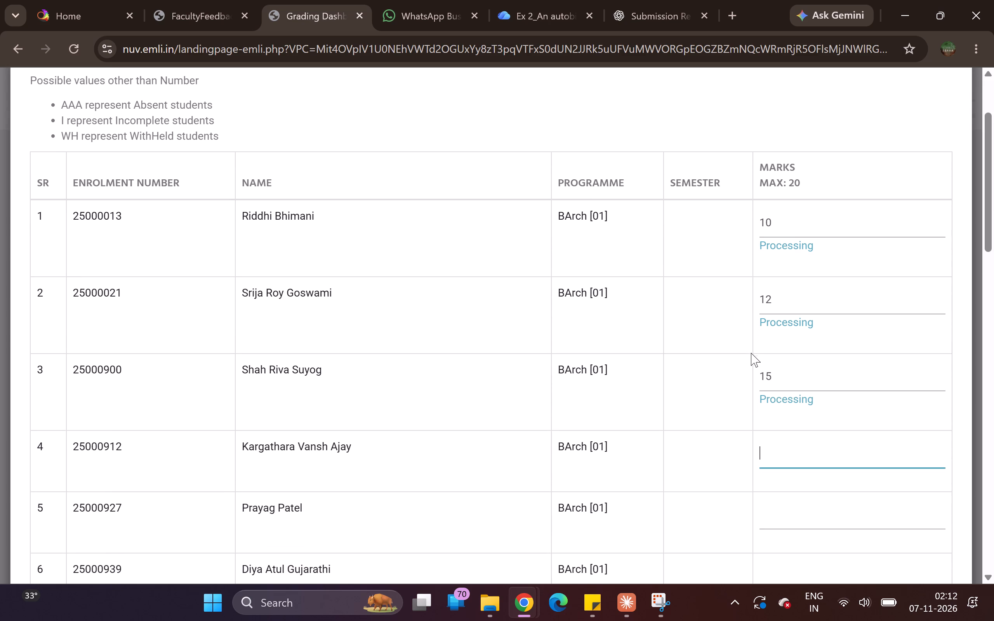
{"action": "scroll", "coordinate": [751, 353], "scroll_direction": "down", "scroll_amount": 1}
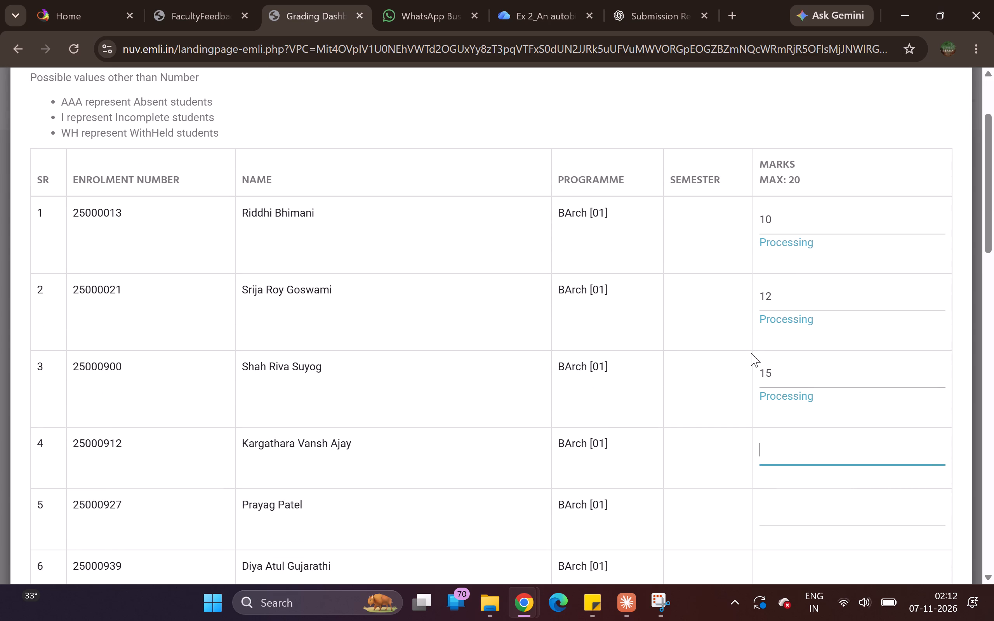
{"action": "type", "text": "10"}
{"action": "key", "text": "Tab"}
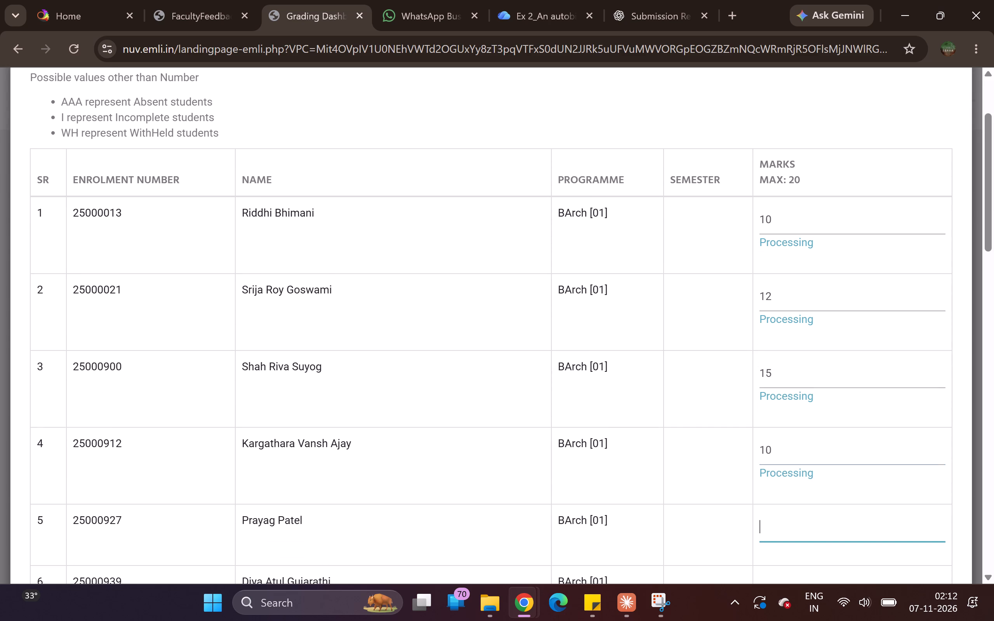
{"action": "key", "text": "1"}
{"action": "key", "text": "5"}
{"action": "key", "text": "Tab"}
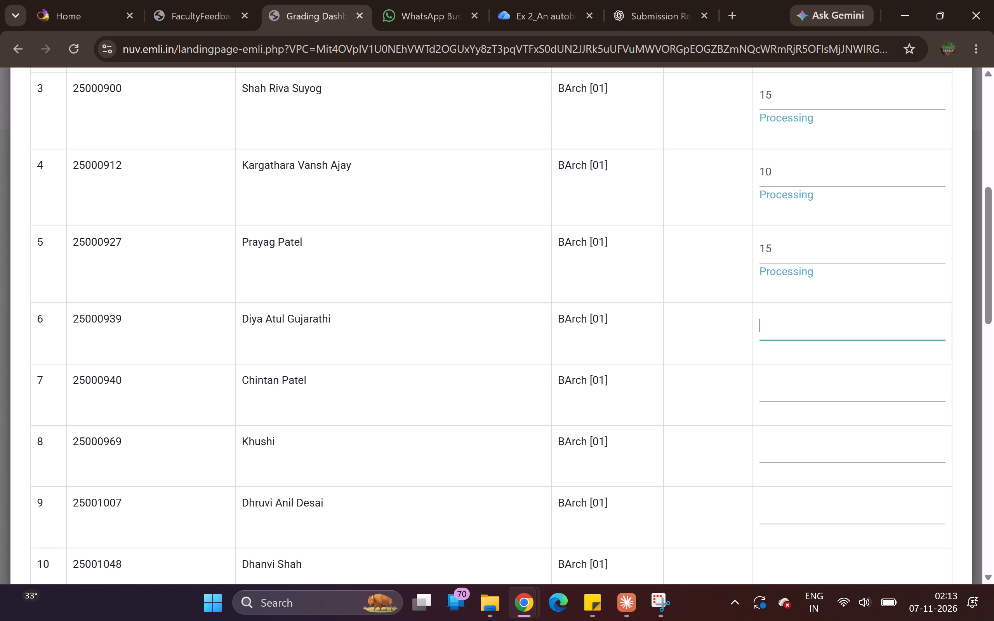
{"action": "key", "text": "1"}
{"action": "key", "text": "1"}
Enter marks of 10, 10, 18 and 15 for the students in rows 7 to 10.
{"action": "left_click", "coordinate": [799, 389]}
{"action": "key", "text": "1"}
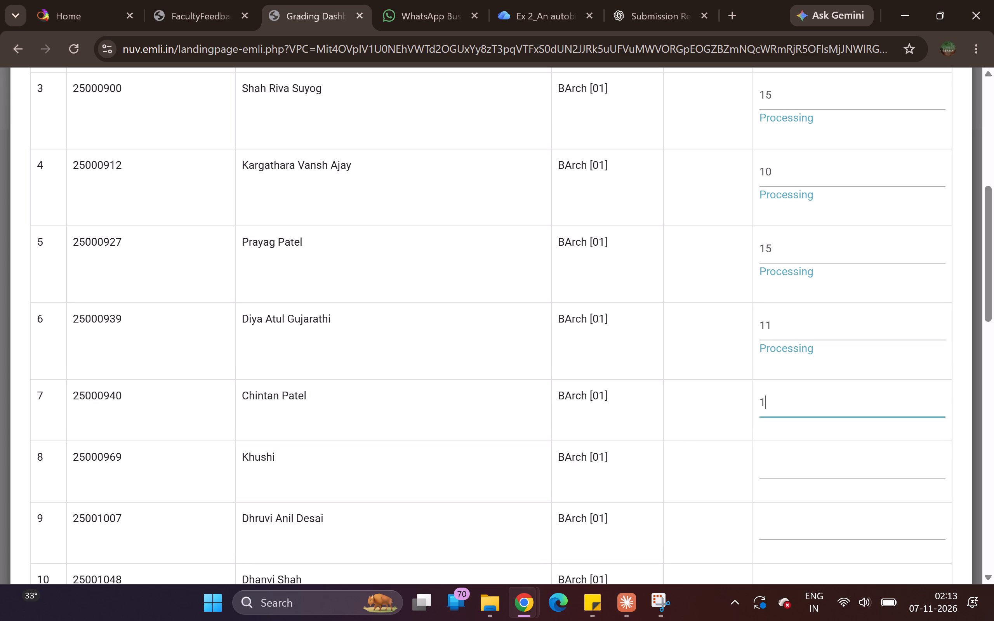
{"action": "key", "text": "0"}
{"action": "key", "text": "Tab"}
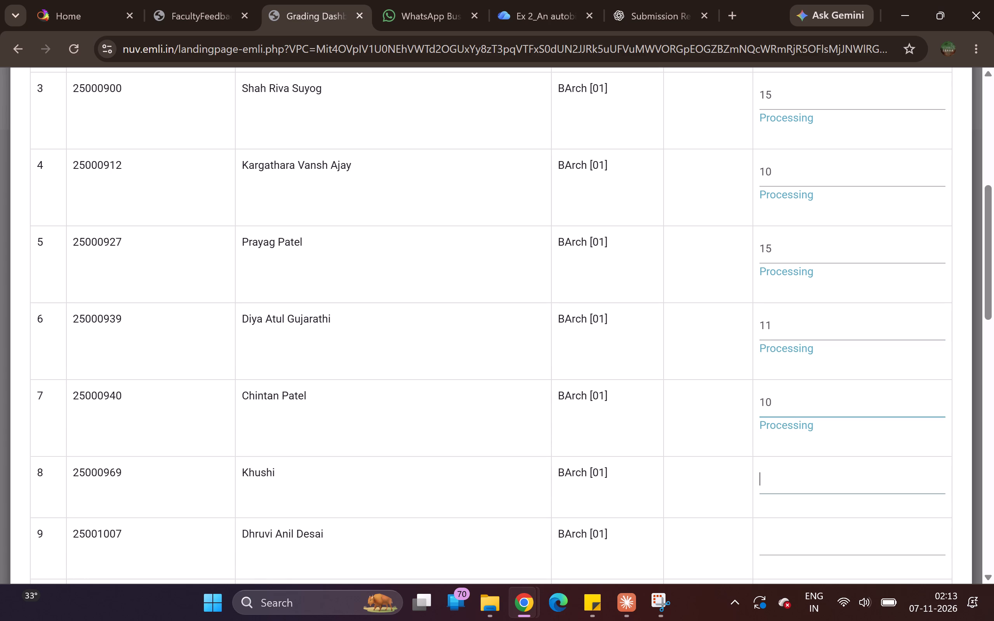
{"action": "type", "text": "10"}
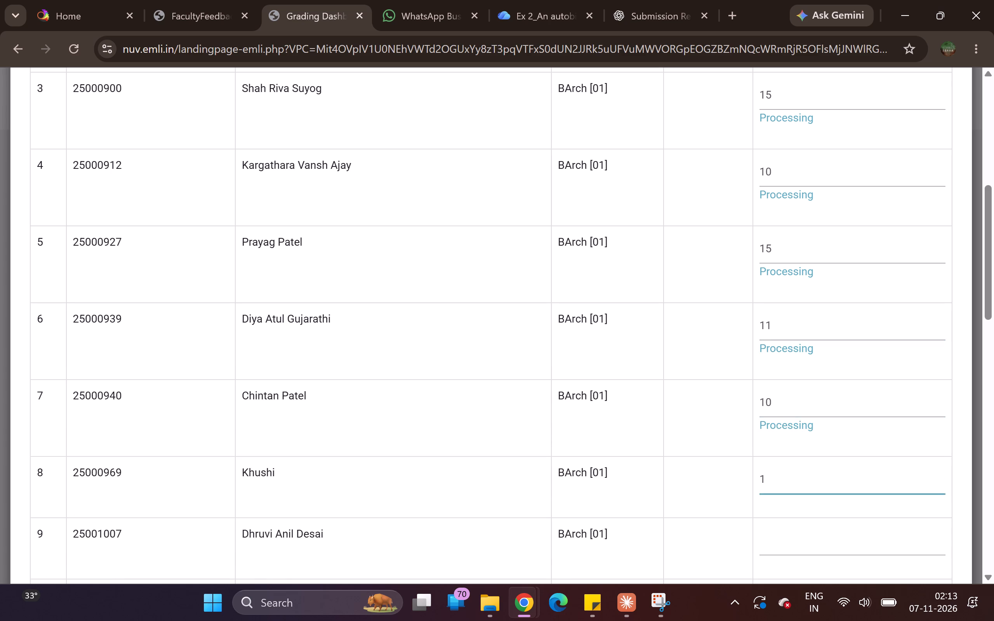
{"action": "key", "text": "Tab"}
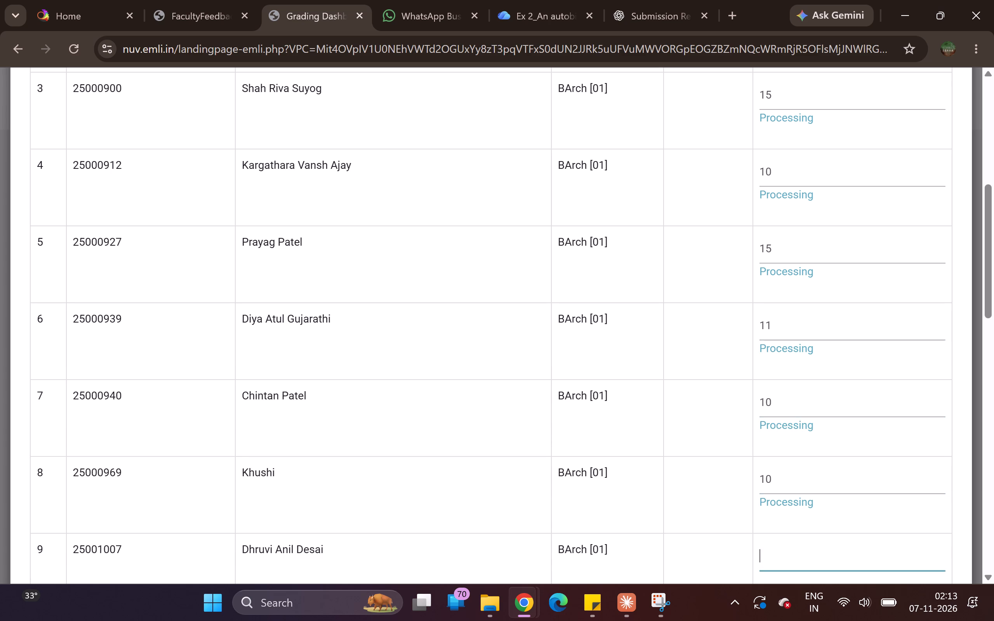
{"action": "key", "text": "1"}
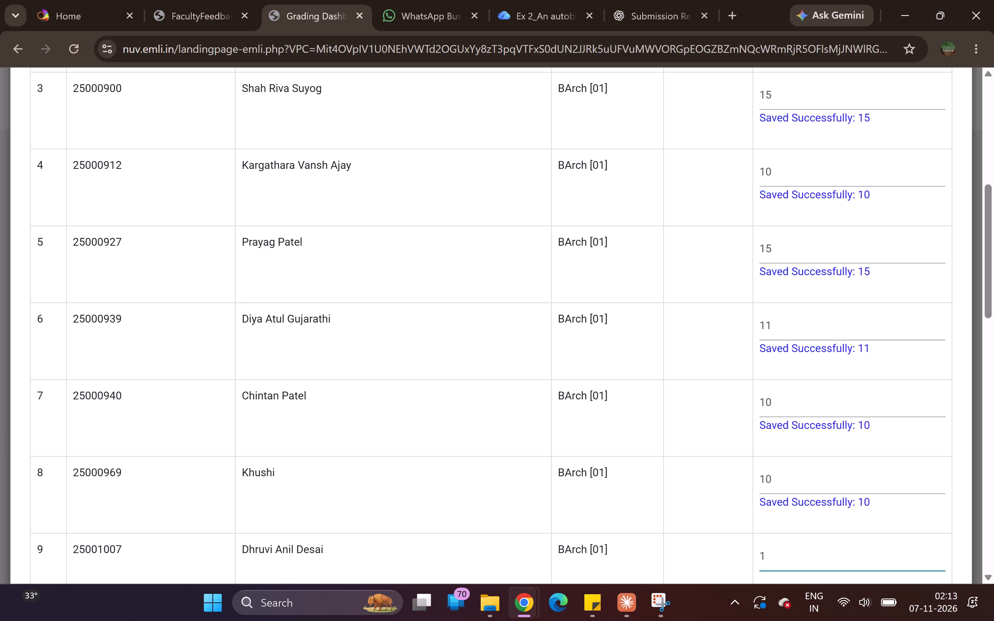
{"action": "key", "text": "8"}
{"action": "scroll", "coordinate": [799, 389], "scroll_direction": "down", "scroll_amount": 2}
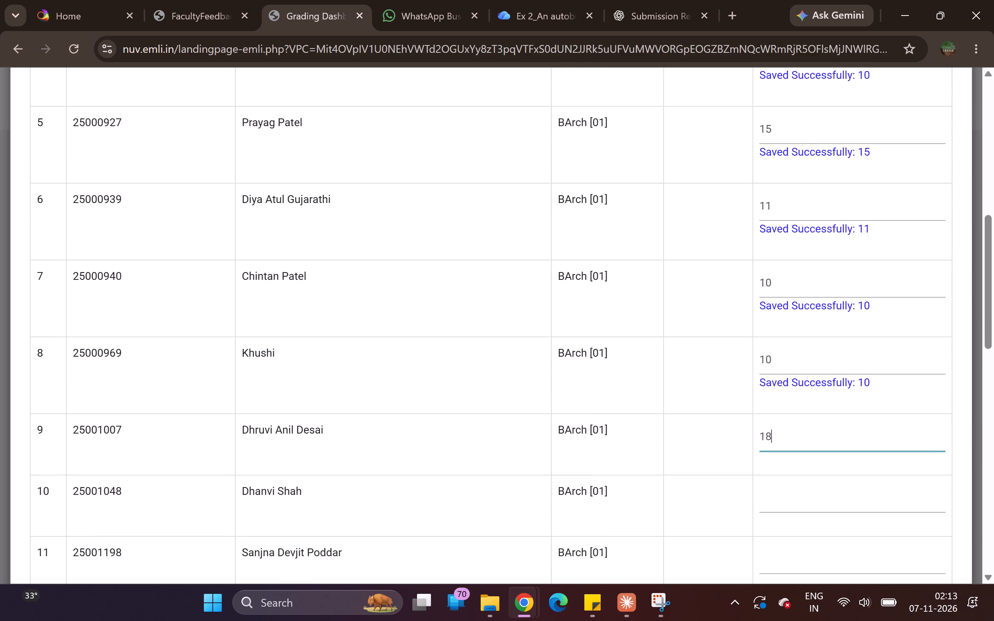
{"action": "scroll", "coordinate": [799, 389], "scroll_direction": "down", "scroll_amount": 1}
{"action": "left_click", "coordinate": [828, 470]}
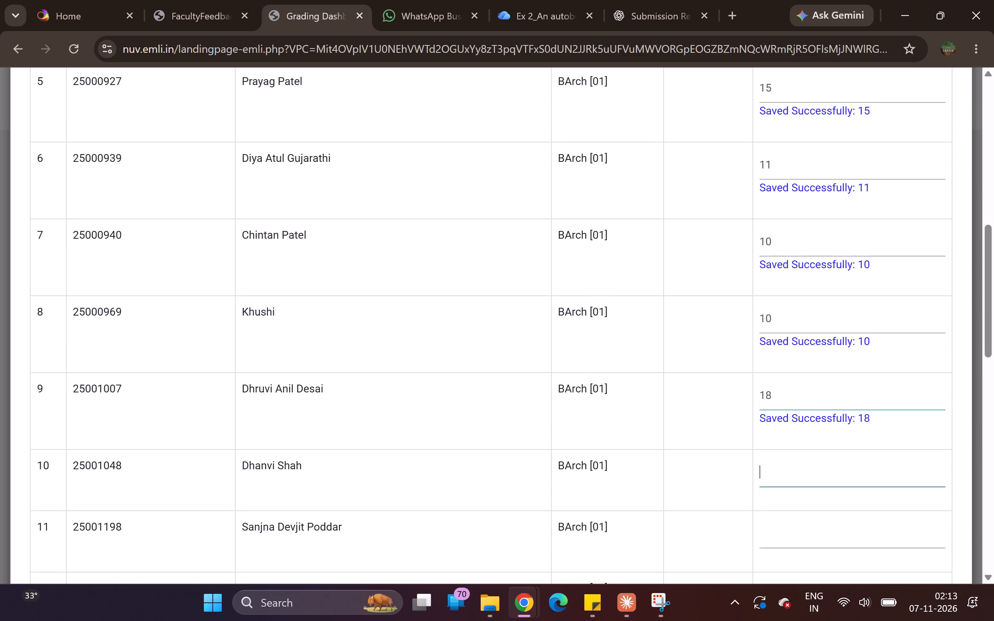
{"action": "type", "text": "15"}
Enter a mark of 18 for each of the students in rows 11 and 12.
{"action": "scroll", "coordinate": [828, 470], "scroll_direction": "down", "scroll_amount": 1}
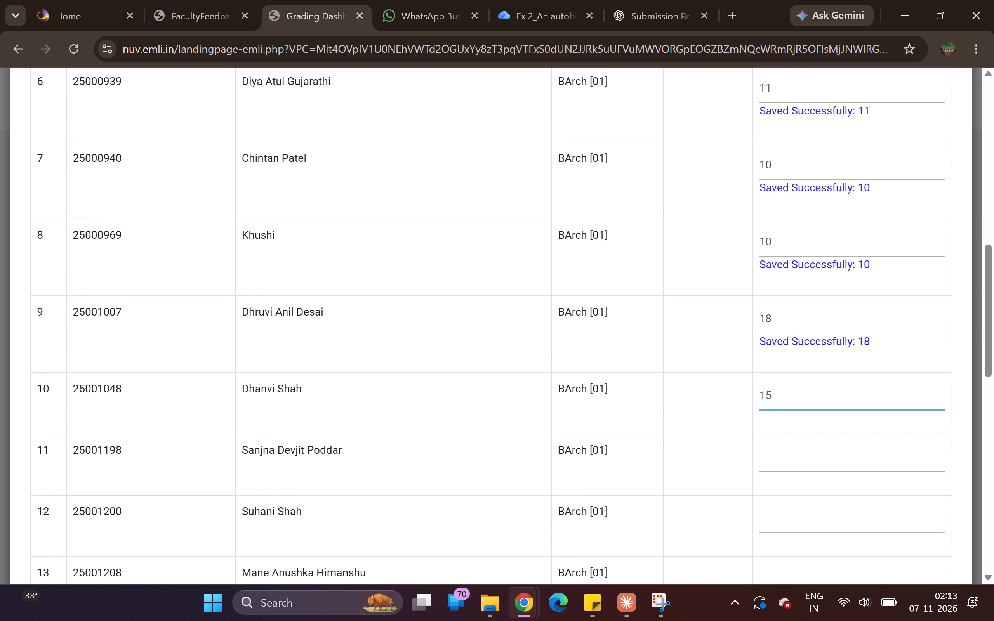
{"action": "left_click", "coordinate": [806, 459]}
{"action": "key", "text": "1"}
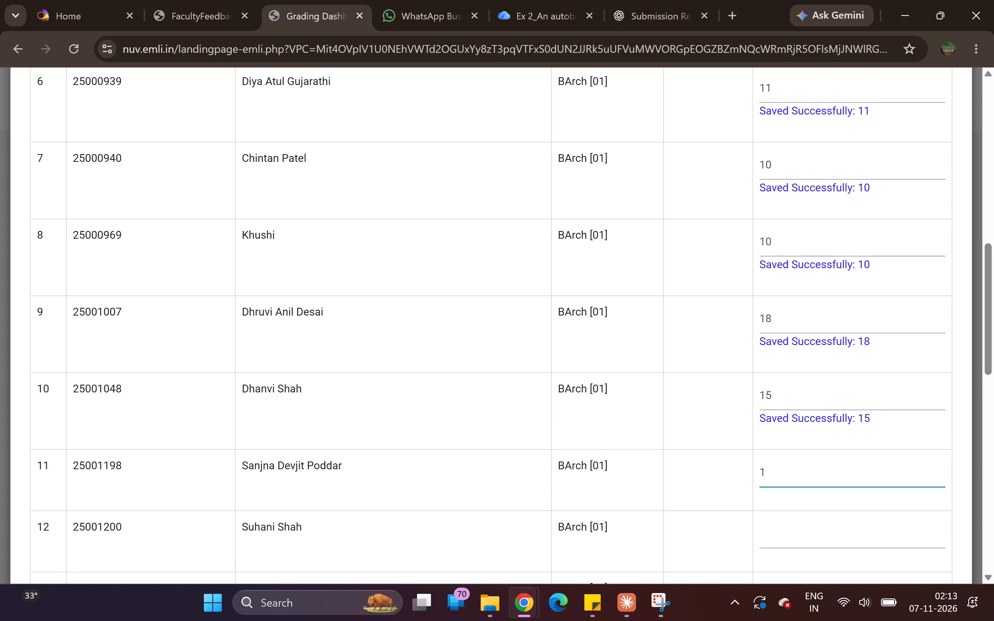
{"action": "key", "text": "8"}
{"action": "scroll", "coordinate": [806, 459], "scroll_direction": "down", "scroll_amount": 1}
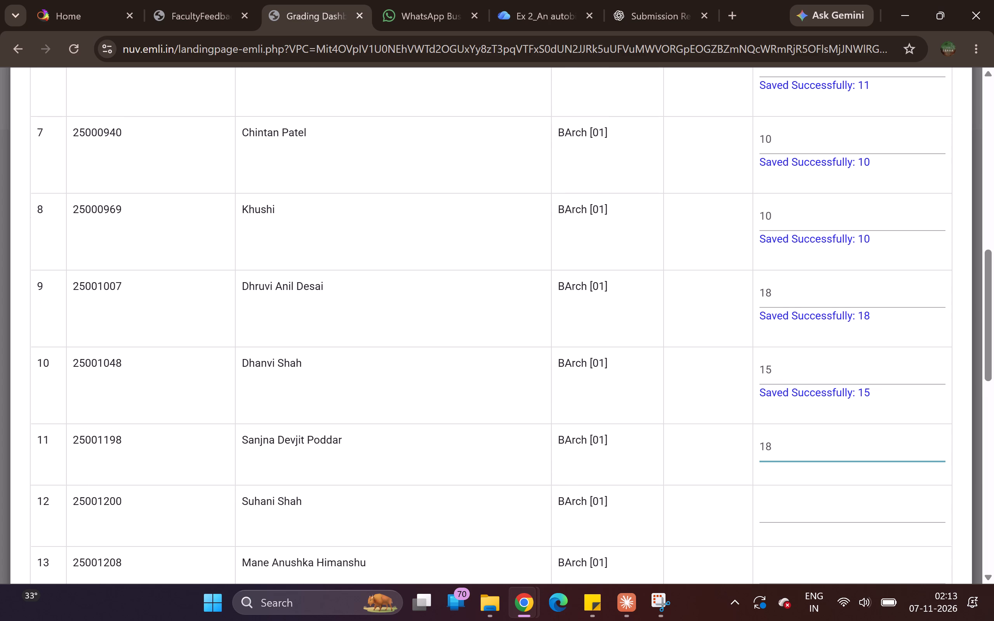
{"action": "scroll", "coordinate": [806, 459], "scroll_direction": "down", "scroll_amount": 1}
{"action": "left_click", "coordinate": [810, 496]}
{"action": "type", "text": "18"}
{"action": "scroll", "coordinate": [810, 496], "scroll_direction": "down", "scroll_amount": 1}
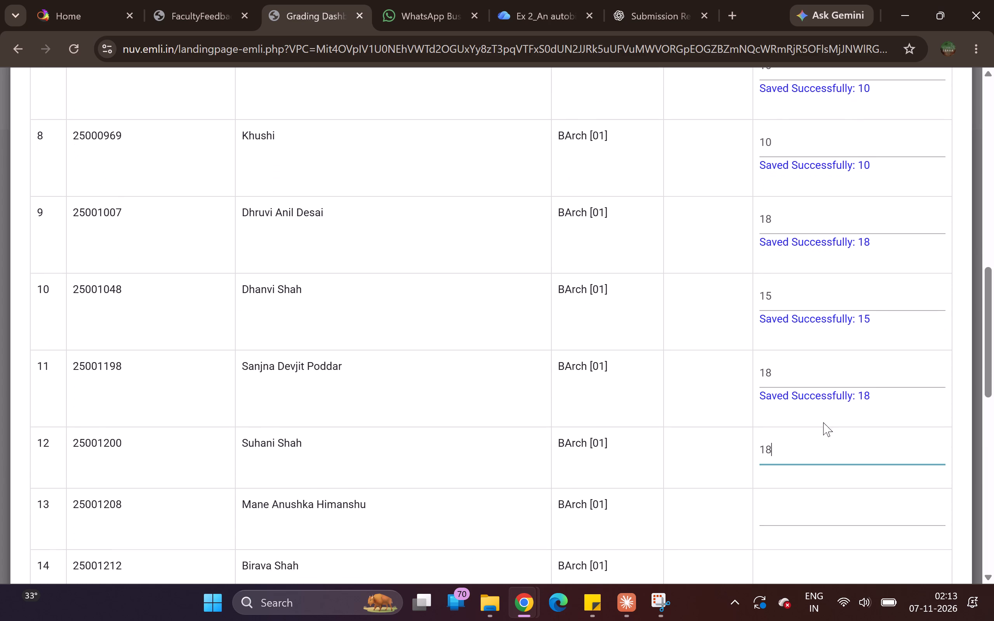
{"action": "left_click", "coordinate": [809, 371]}
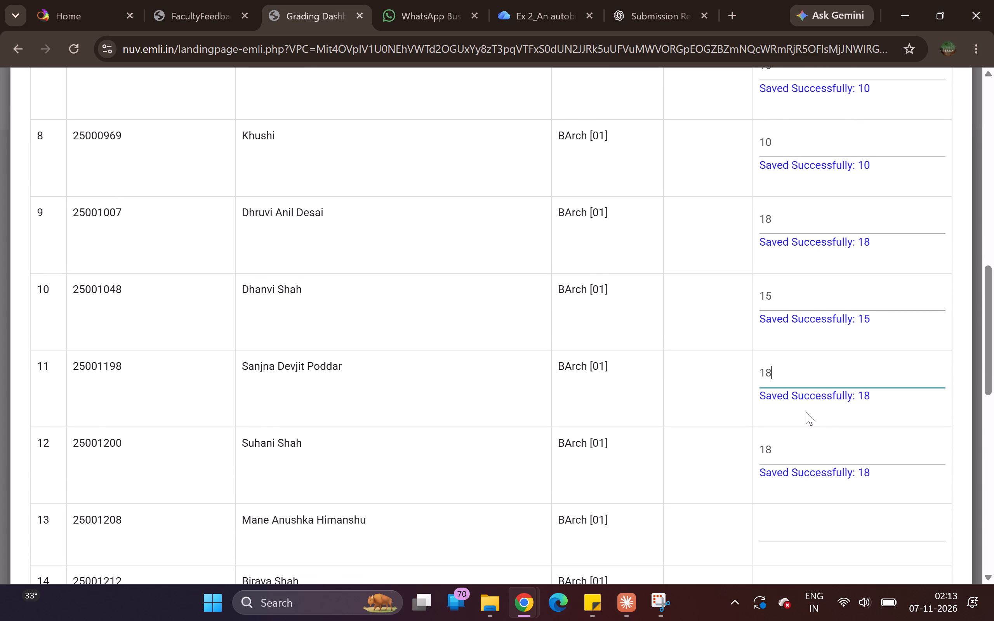
Enter Progressive grading marks of 16, 16 and 10 for the students in rows 13 to 15.
{"action": "scroll", "coordinate": [806, 411], "scroll_direction": "down", "scroll_amount": 1}
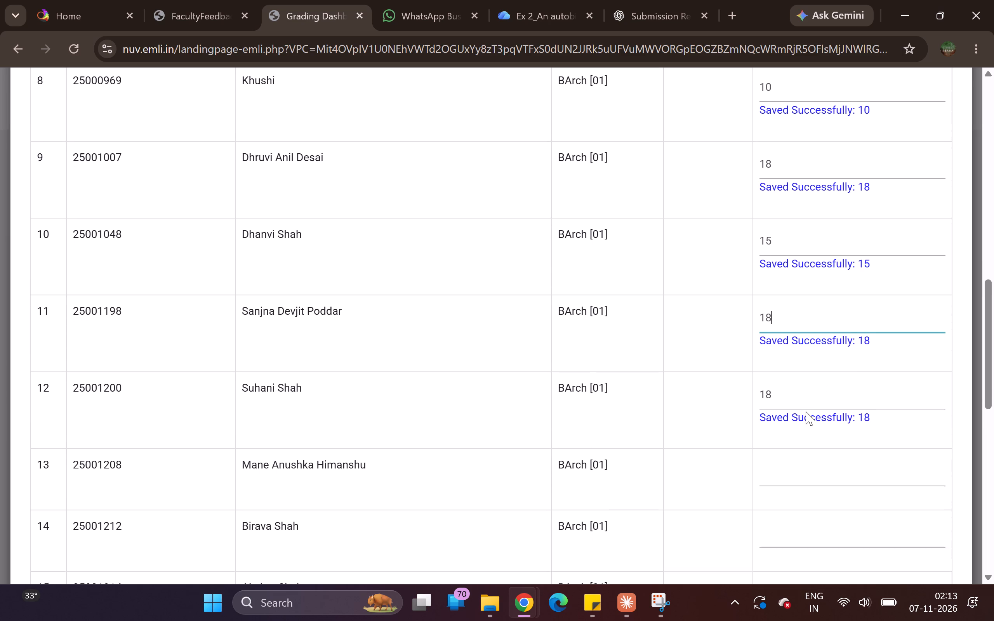
{"action": "scroll", "coordinate": [806, 411], "scroll_direction": "down", "scroll_amount": 1}
{"action": "left_click", "coordinate": [813, 474]}
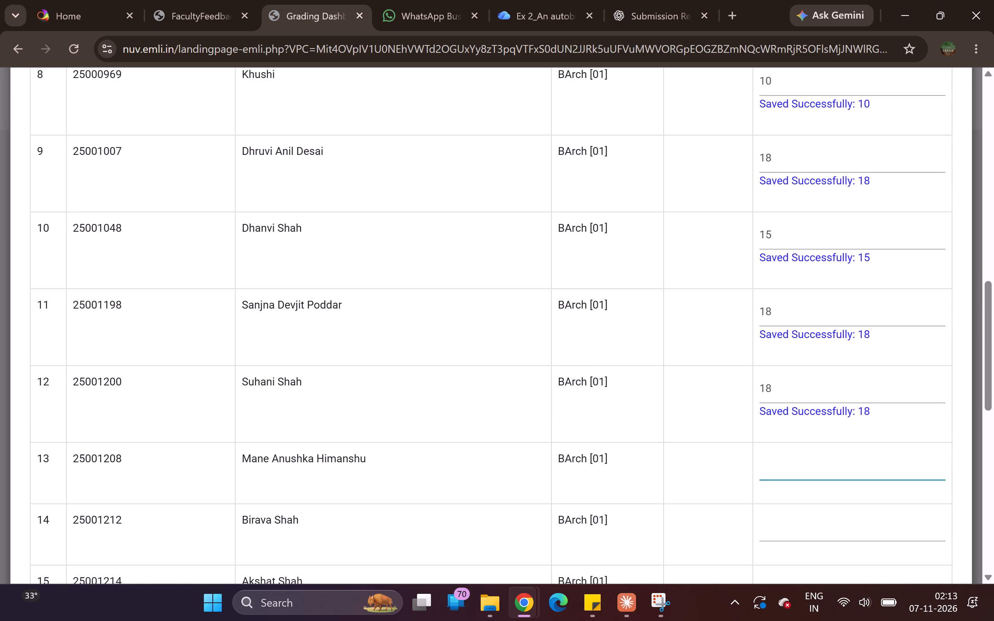
{"action": "type", "text": "16"}
{"action": "scroll", "coordinate": [813, 474], "scroll_direction": "down", "scroll_amount": 1}
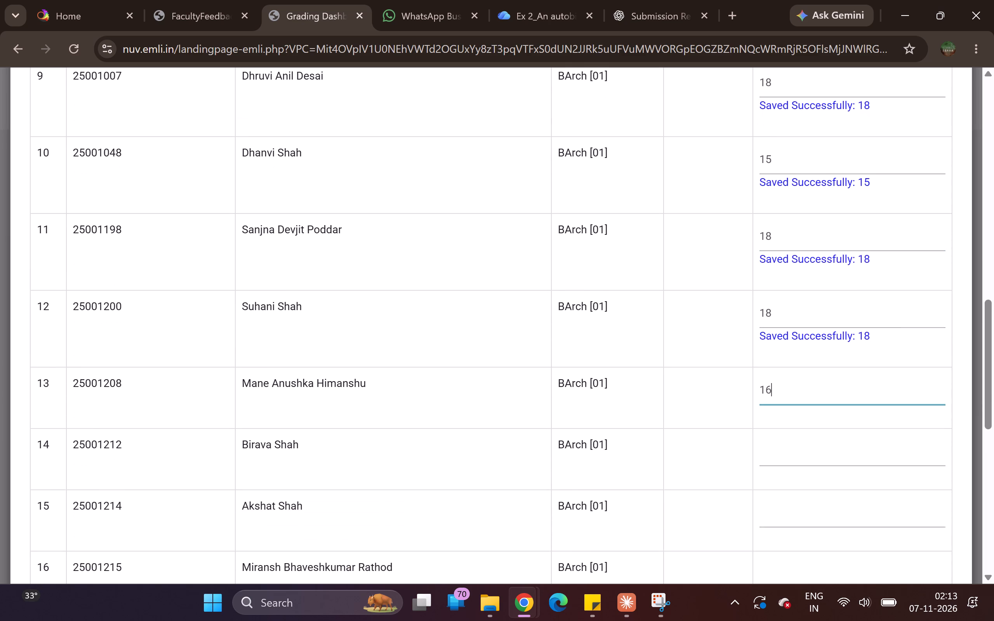
{"action": "left_click", "coordinate": [831, 453]}
{"action": "type", "text": "16"}
{"action": "scroll", "coordinate": [831, 453], "scroll_direction": "down", "scroll_amount": 1}
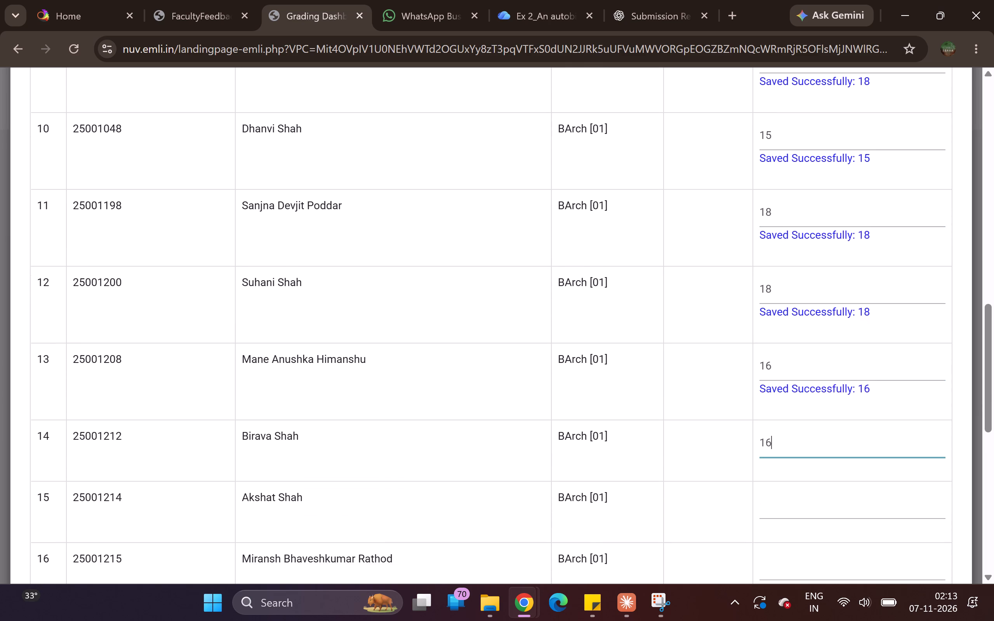
{"action": "scroll", "coordinate": [831, 453], "scroll_direction": "down", "scroll_amount": 1}
{"action": "left_click", "coordinate": [843, 470]}
{"action": "type", "text": "10"}
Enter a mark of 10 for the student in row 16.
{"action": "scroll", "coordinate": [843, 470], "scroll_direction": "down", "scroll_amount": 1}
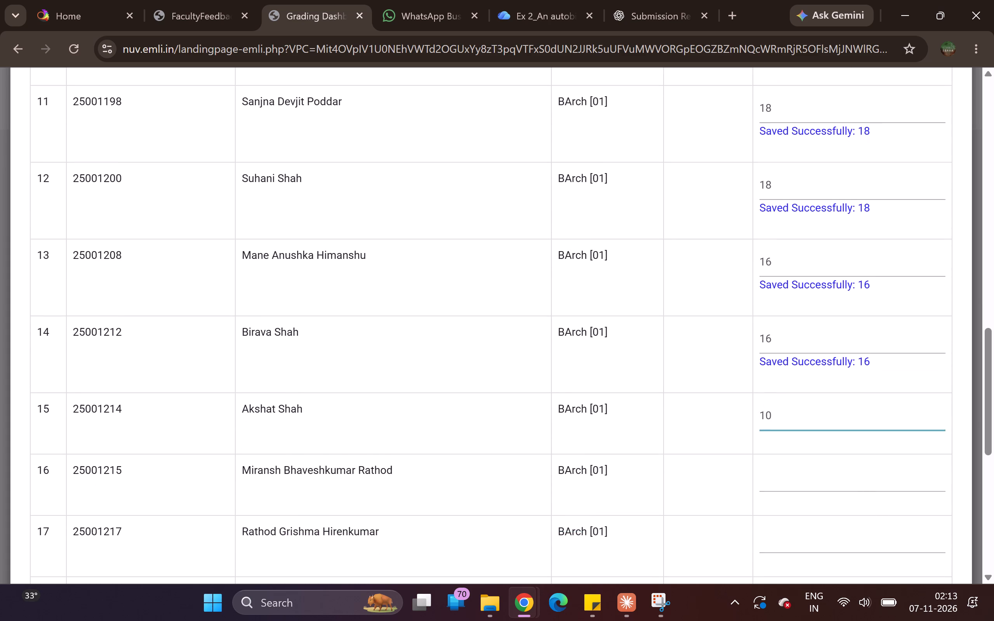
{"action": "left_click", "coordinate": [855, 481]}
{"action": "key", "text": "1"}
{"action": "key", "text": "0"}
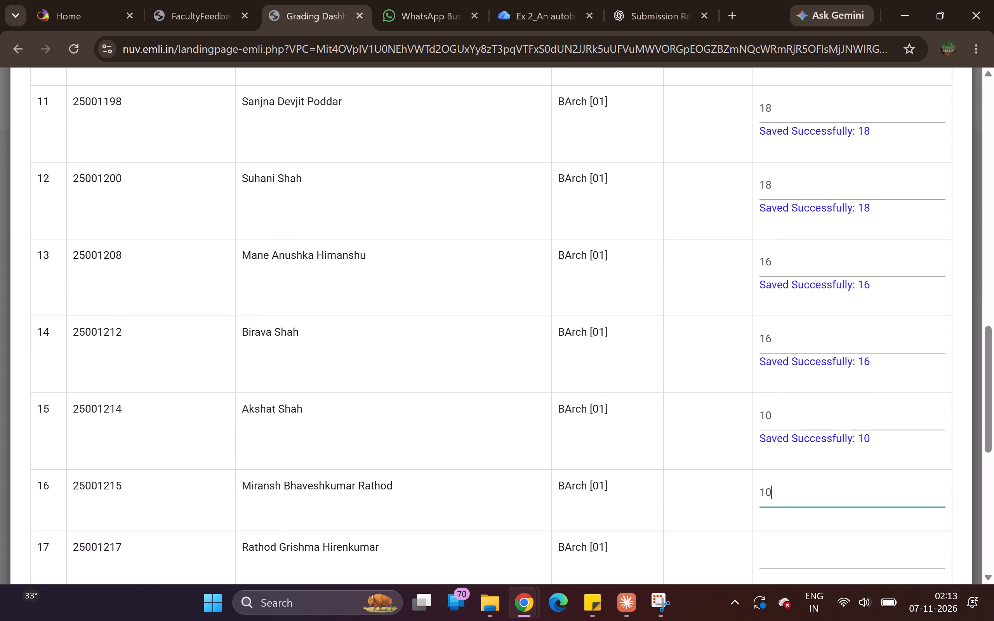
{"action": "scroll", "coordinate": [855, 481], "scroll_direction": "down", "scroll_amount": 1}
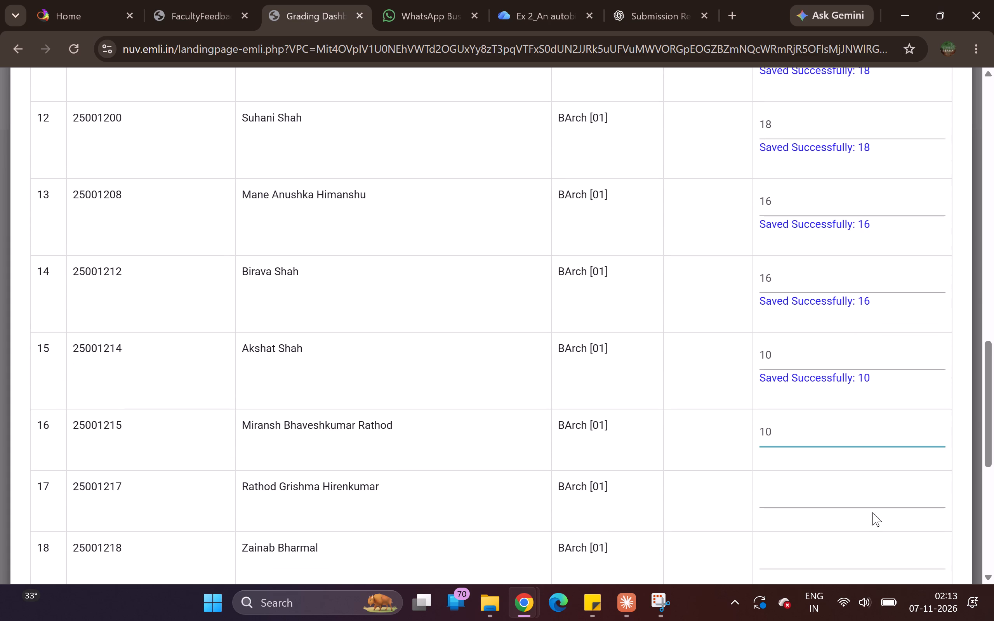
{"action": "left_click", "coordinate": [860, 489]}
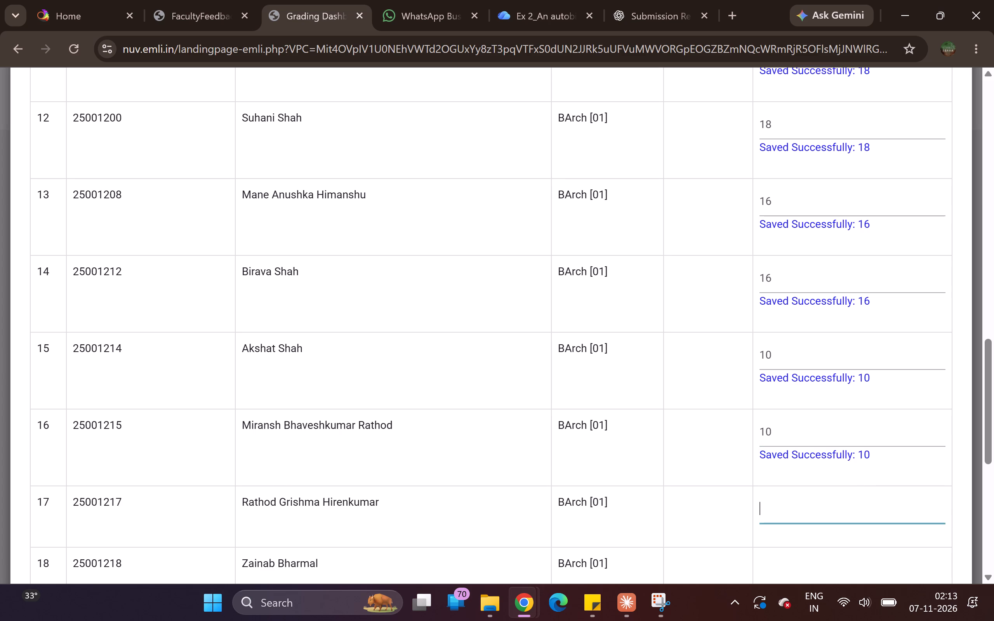
Set the mark in row 16 to 5 and enter a mark of 8 for the student in row 17.
{"action": "left_click", "coordinate": [823, 433]}
{"action": "key", "text": "BackSpace"}
{"action": "key", "text": "BackSpace"}
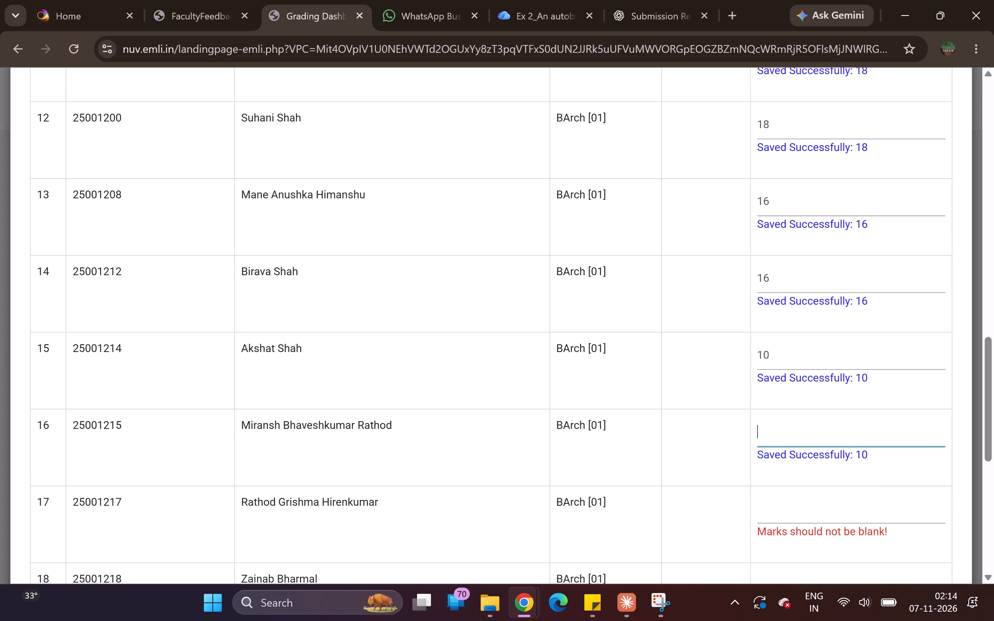
{"action": "key", "text": "5"}
{"action": "left_click", "coordinate": [817, 501]}
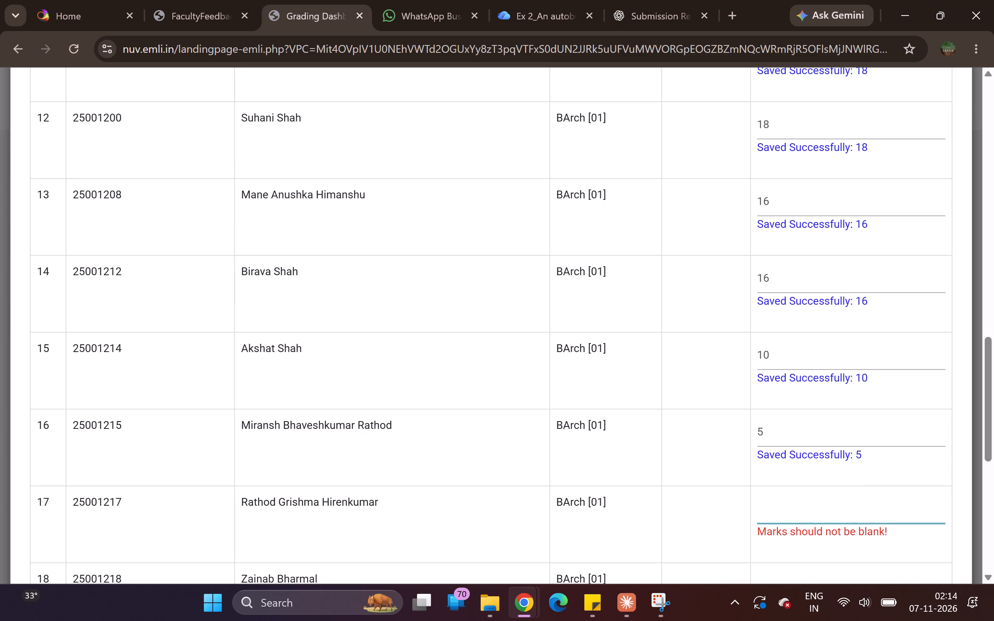
{"action": "key", "text": "8"}
Enter marks of 15 and 13 for the students in rows 18 and 19.
{"action": "scroll", "coordinate": [817, 501], "scroll_direction": "down", "scroll_amount": 2}
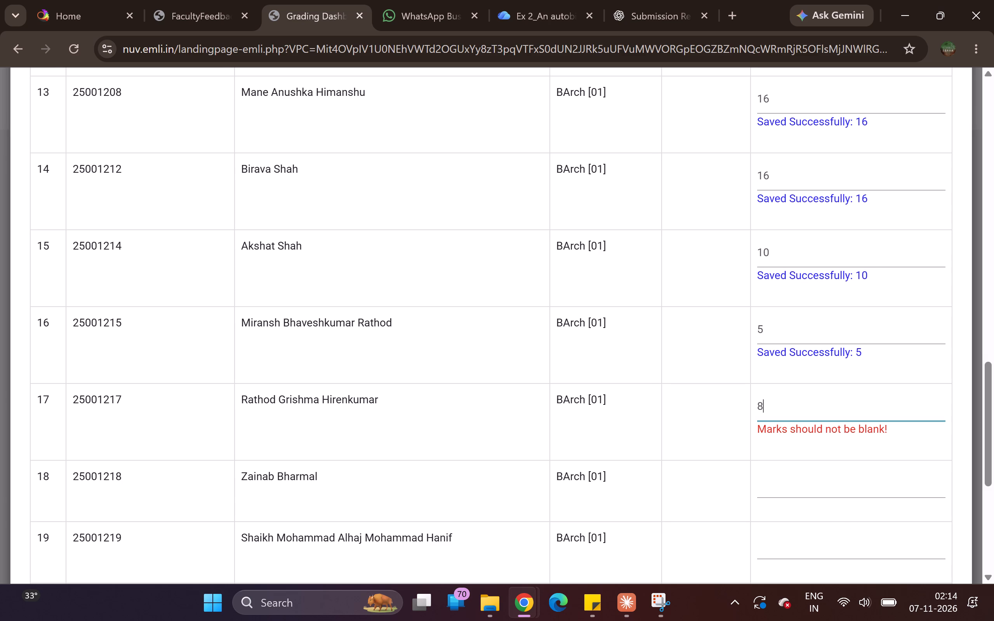
{"action": "left_click", "coordinate": [839, 496]}
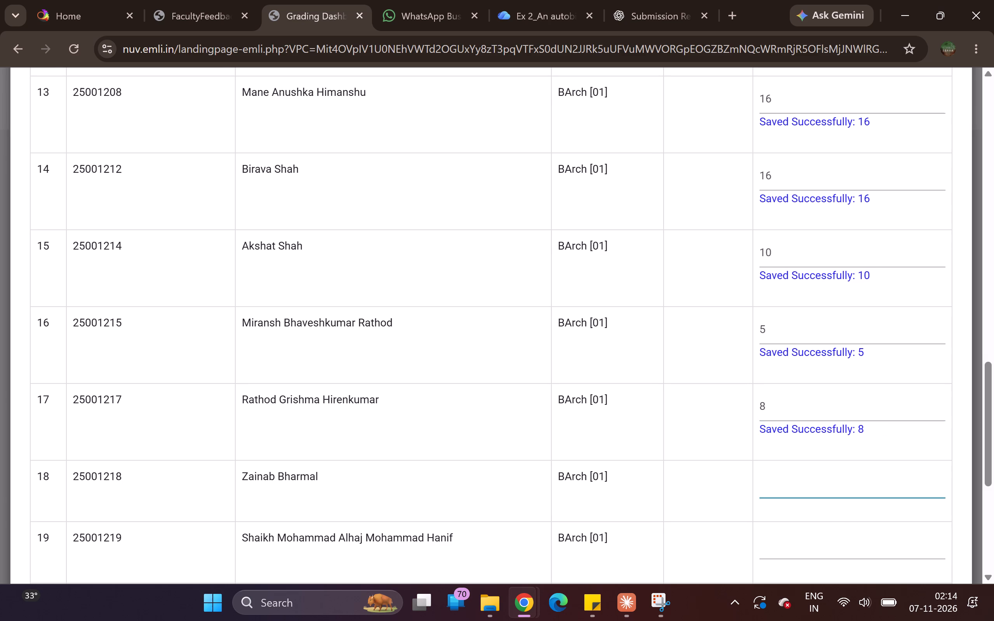
{"action": "key", "text": "1"}
{"action": "key", "text": "5"}
{"action": "scroll", "coordinate": [839, 496], "scroll_direction": "down", "scroll_amount": 1}
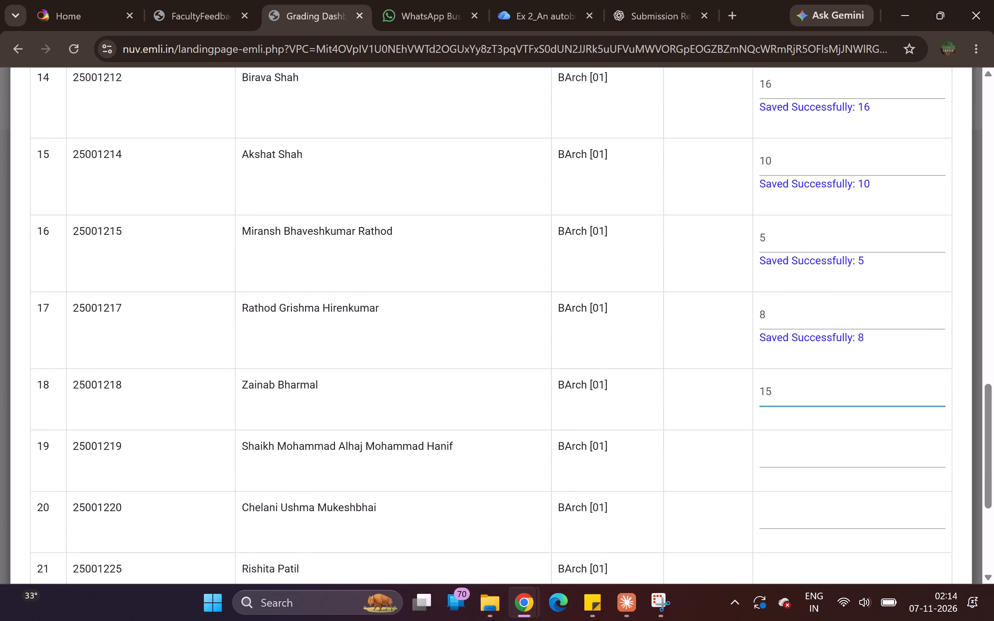
{"action": "scroll", "coordinate": [839, 496], "scroll_direction": "down", "scroll_amount": 1}
{"action": "left_click", "coordinate": [814, 450]}
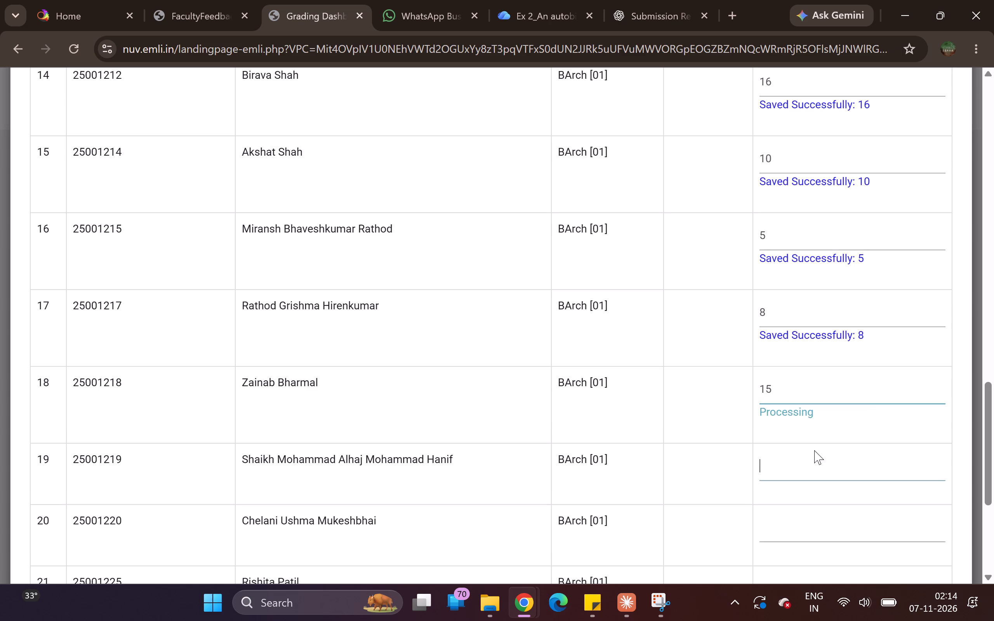
{"action": "type", "text": "10"}
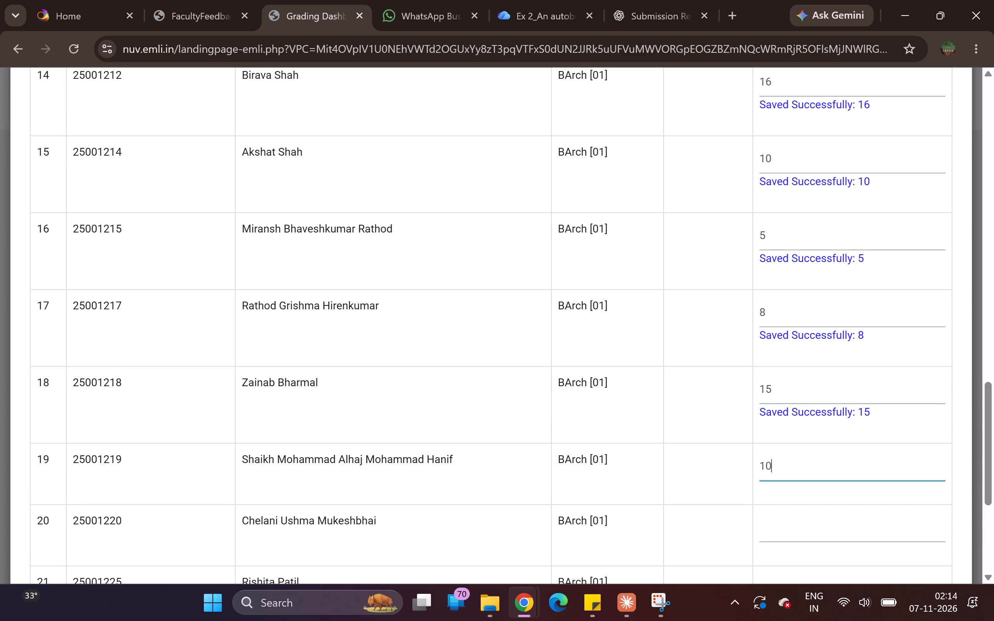
{"action": "key", "text": "BackSpace"}
{"action": "key", "text": "3"}
Enter marks of 13 and 16 for the students in rows 20 and 21.
{"action": "scroll", "coordinate": [814, 450], "scroll_direction": "down", "scroll_amount": 1}
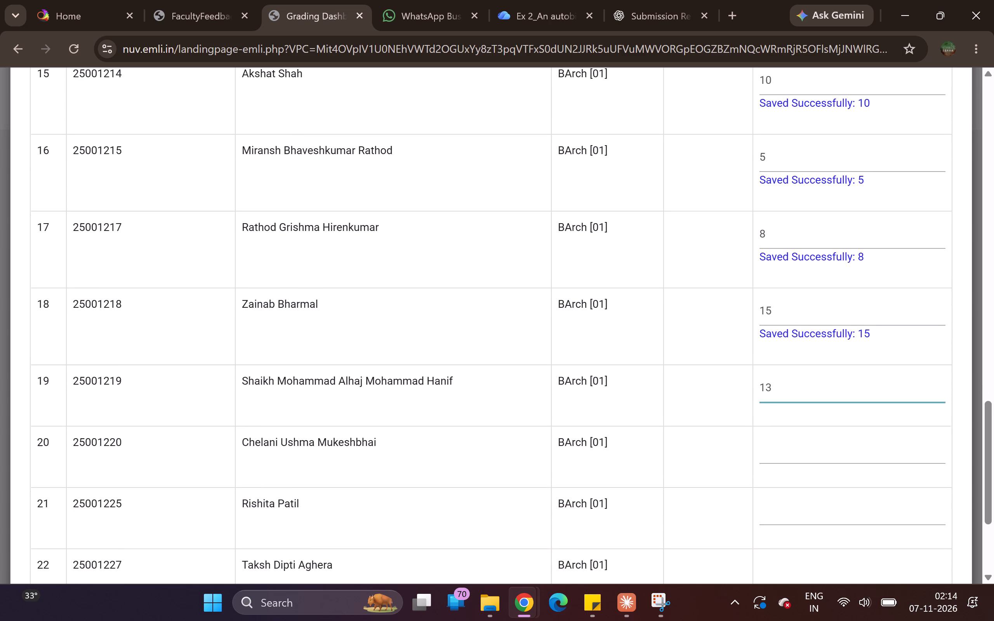
{"action": "scroll", "coordinate": [814, 450], "scroll_direction": "down", "scroll_amount": 1}
{"action": "left_click", "coordinate": [820, 446]}
{"action": "type", "text": "12"}
{"action": "key", "text": "BackSpace"}
{"action": "key", "text": "3"}
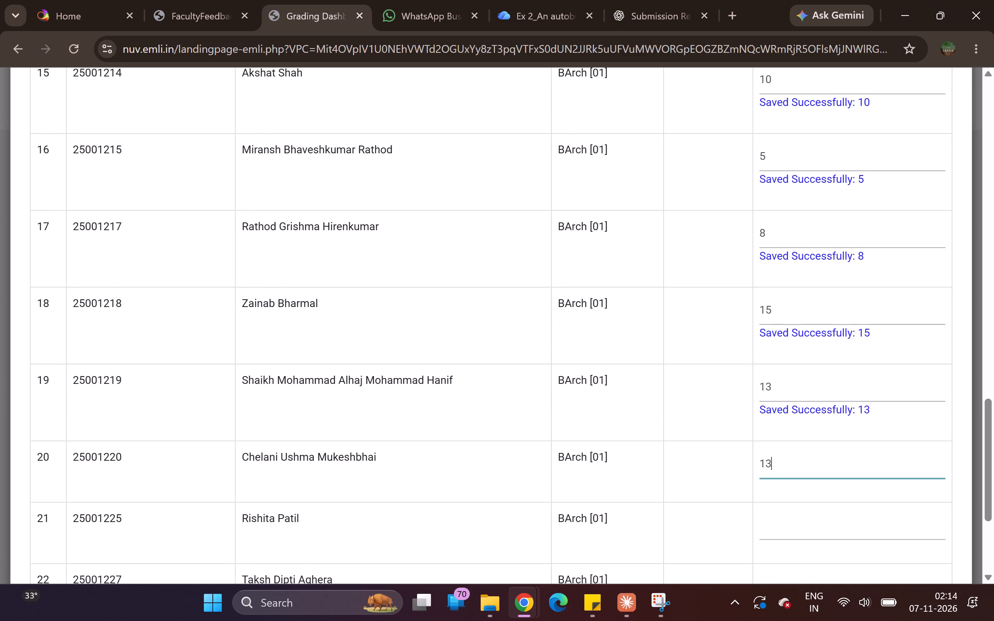
{"action": "scroll", "coordinate": [820, 446], "scroll_direction": "down", "scroll_amount": 2}
{"action": "left_click", "coordinate": [846, 411]}
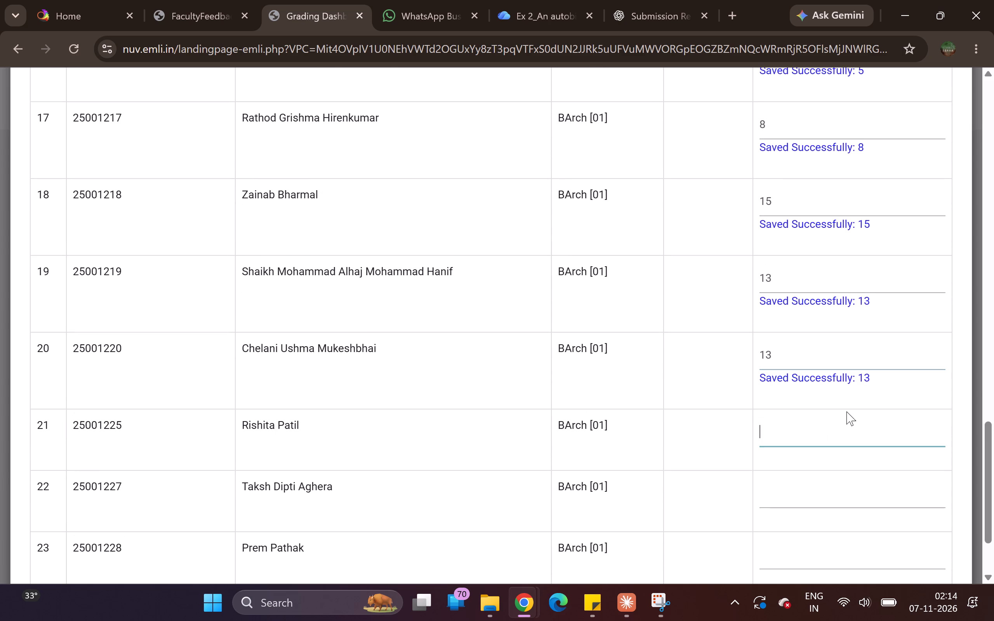
{"action": "key", "text": "1"}
{"action": "key", "text": "5"}
{"action": "scroll", "coordinate": [846, 411], "scroll_direction": "down", "scroll_amount": 1}
{"action": "key", "text": "BackSpace"}
{"action": "key", "text": "6"}
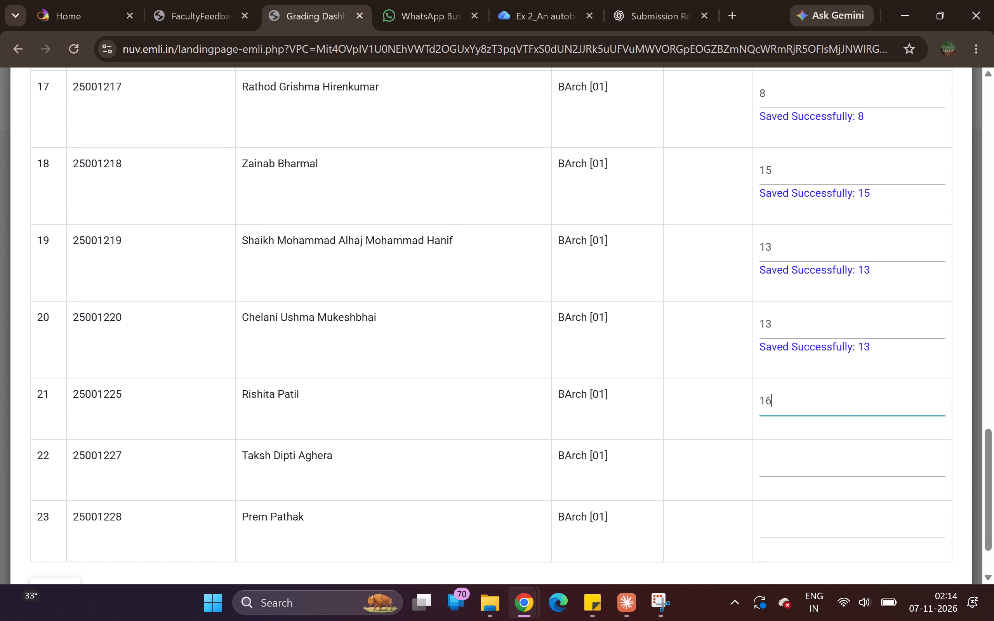
Enter a mark of 5 for each of the students in rows 22 and 23.
{"action": "scroll", "coordinate": [846, 411], "scroll_direction": "down", "scroll_amount": 1}
{"action": "left_click", "coordinate": [864, 411]}
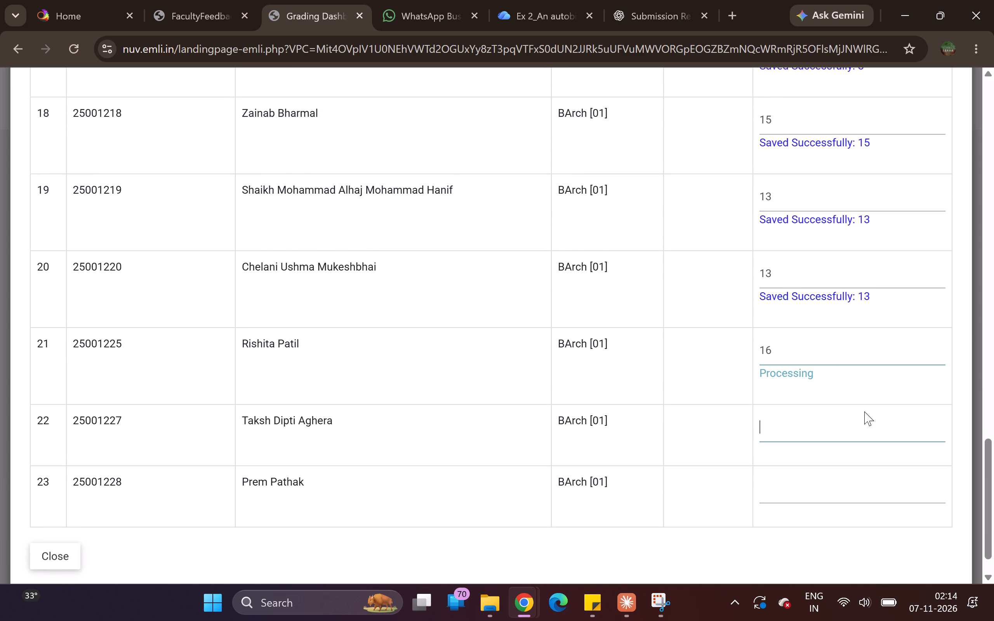
{"action": "key", "text": "5"}
{"action": "scroll", "coordinate": [864, 411], "scroll_direction": "down", "scroll_amount": 1}
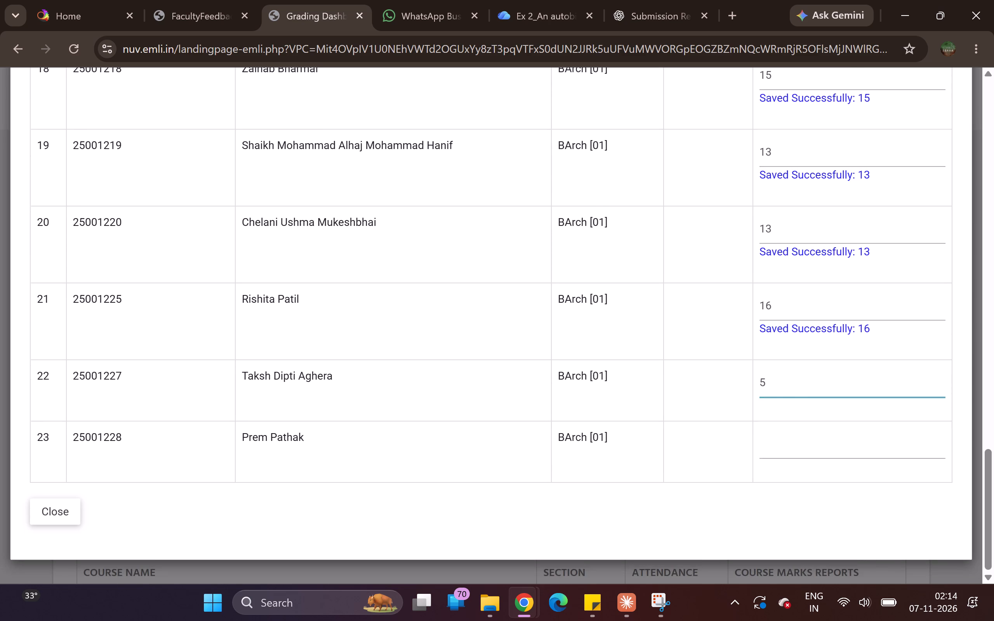
{"action": "scroll", "coordinate": [864, 411], "scroll_direction": "down", "scroll_amount": 1}
{"action": "left_click", "coordinate": [831, 452]}
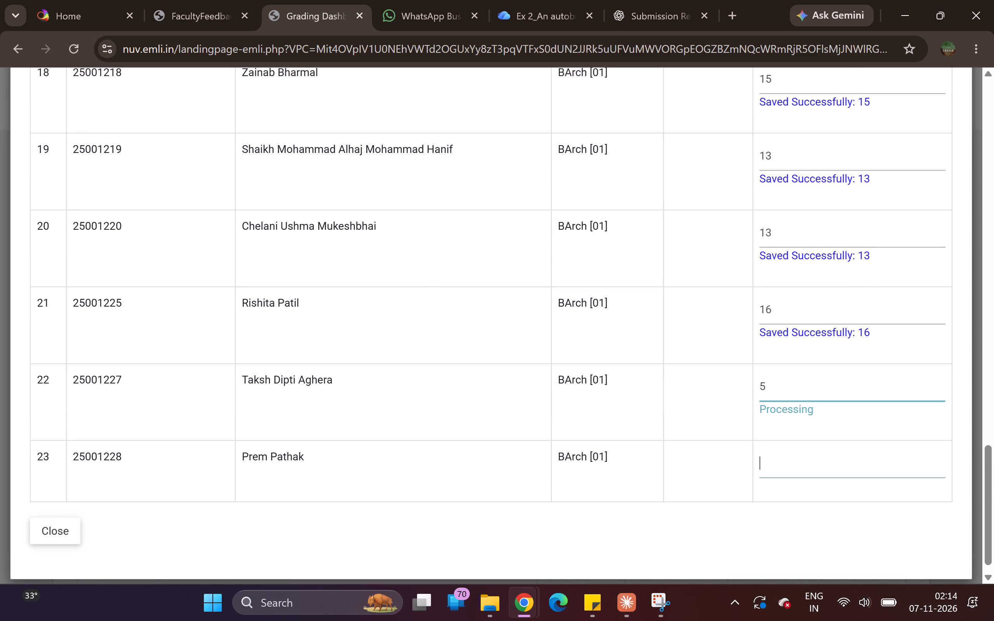
{"action": "key", "text": "5"}
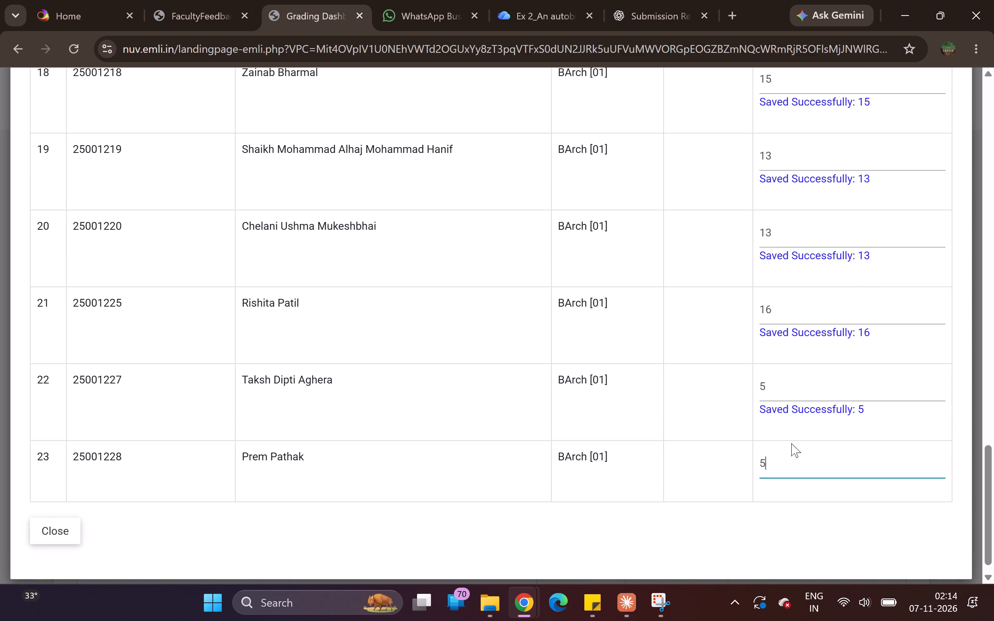
Return to the start of the student list and change the mark in row 1 to 7.
{"action": "scroll", "coordinate": [801, 437], "scroll_direction": "up", "scroll_amount": 8}
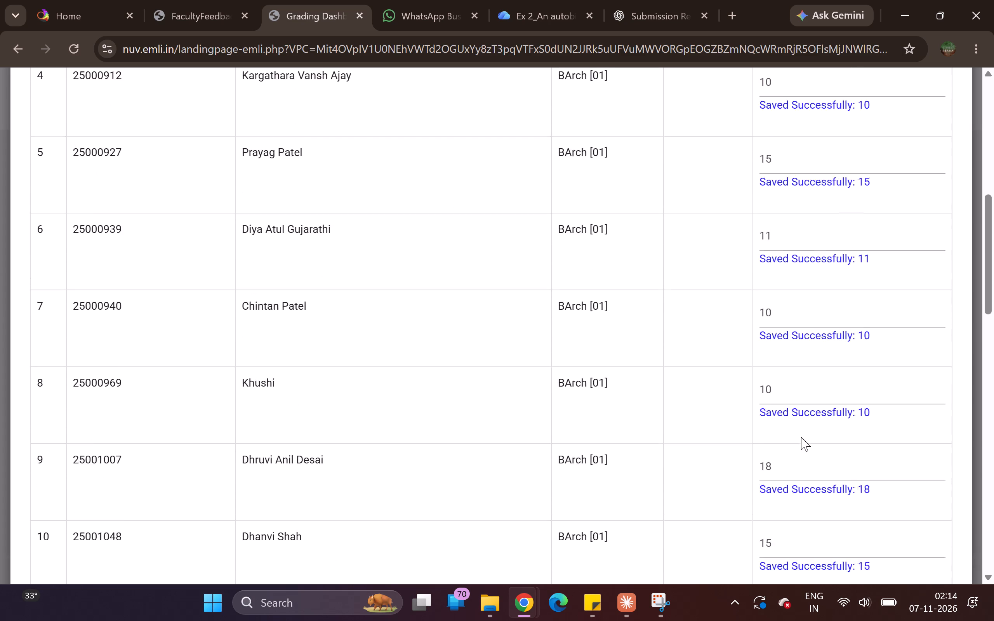
{"action": "scroll", "coordinate": [801, 437], "scroll_direction": "up", "scroll_amount": 3}
{"action": "scroll", "coordinate": [801, 437], "scroll_direction": "down", "scroll_amount": 1}
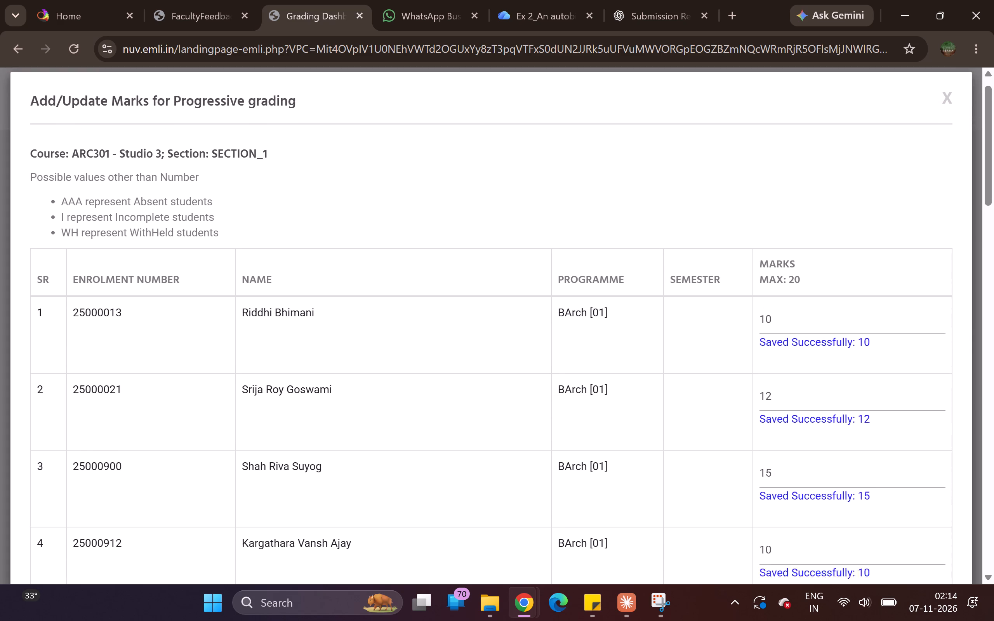
{"action": "scroll", "coordinate": [801, 437], "scroll_direction": "down", "scroll_amount": 1}
{"action": "left_click", "coordinate": [773, 298]}
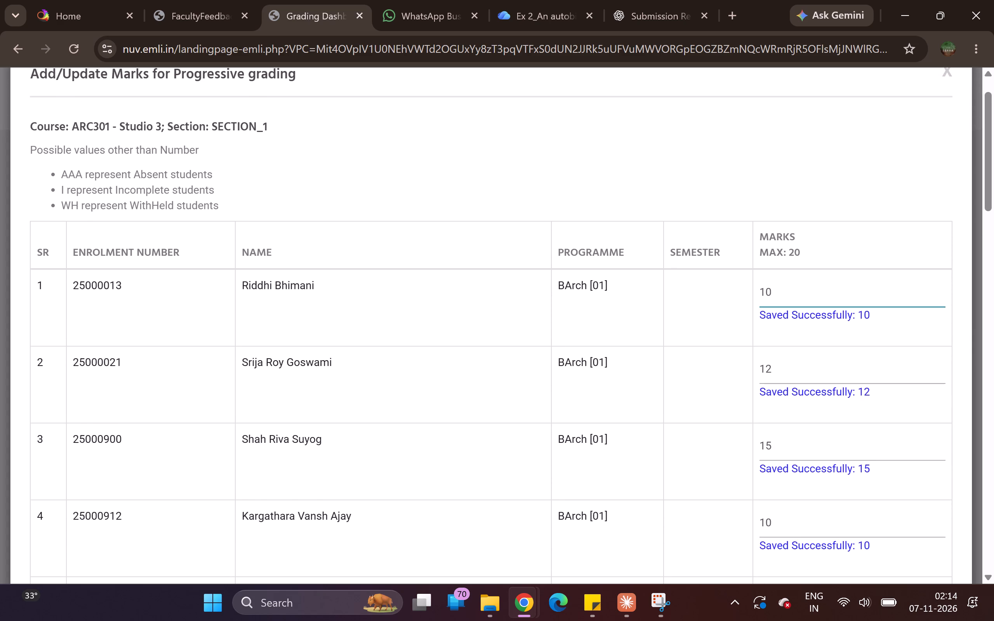
{"action": "key", "text": "BackSpace"}
{"action": "key", "text": "BackSpace"}
{"action": "key", "text": "7"}
Change the mark of the student in row 2 to 10.
{"action": "scroll", "coordinate": [773, 298], "scroll_direction": "down", "scroll_amount": 1}
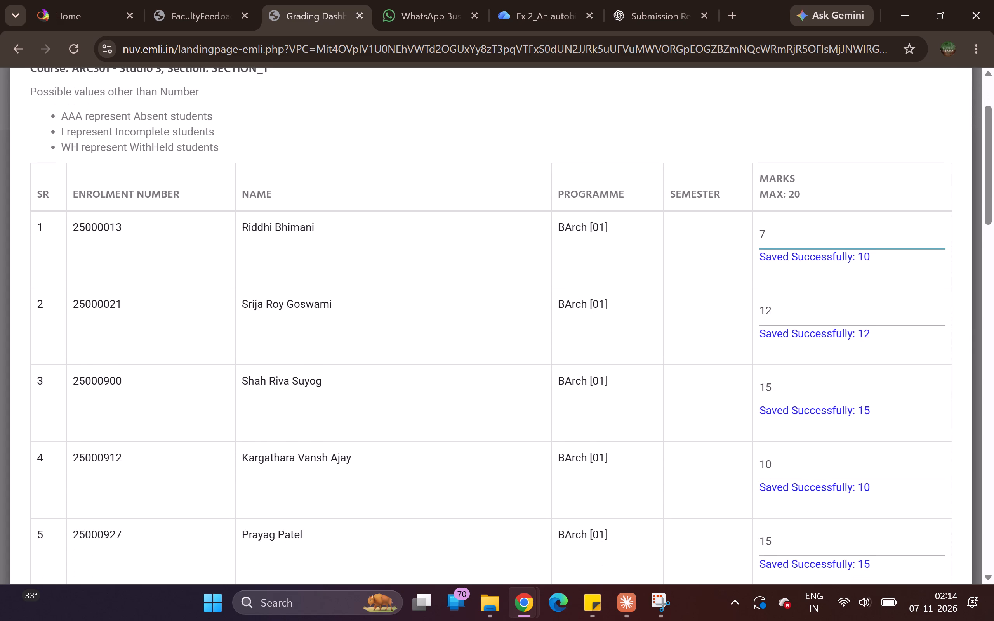
{"action": "left_click", "coordinate": [865, 314]}
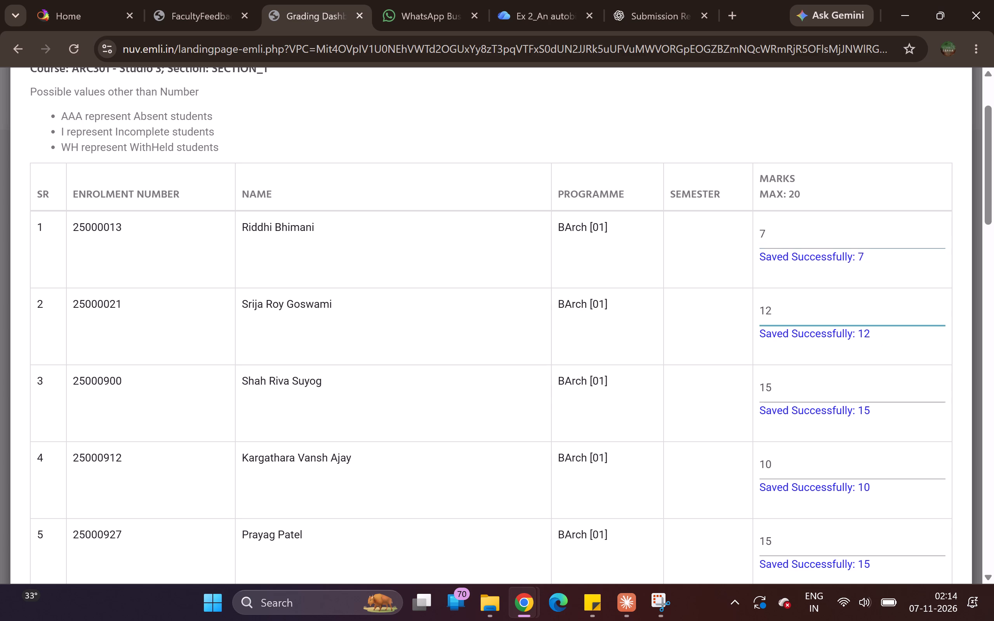
{"action": "scroll", "coordinate": [865, 314], "scroll_direction": "down", "scroll_amount": 1}
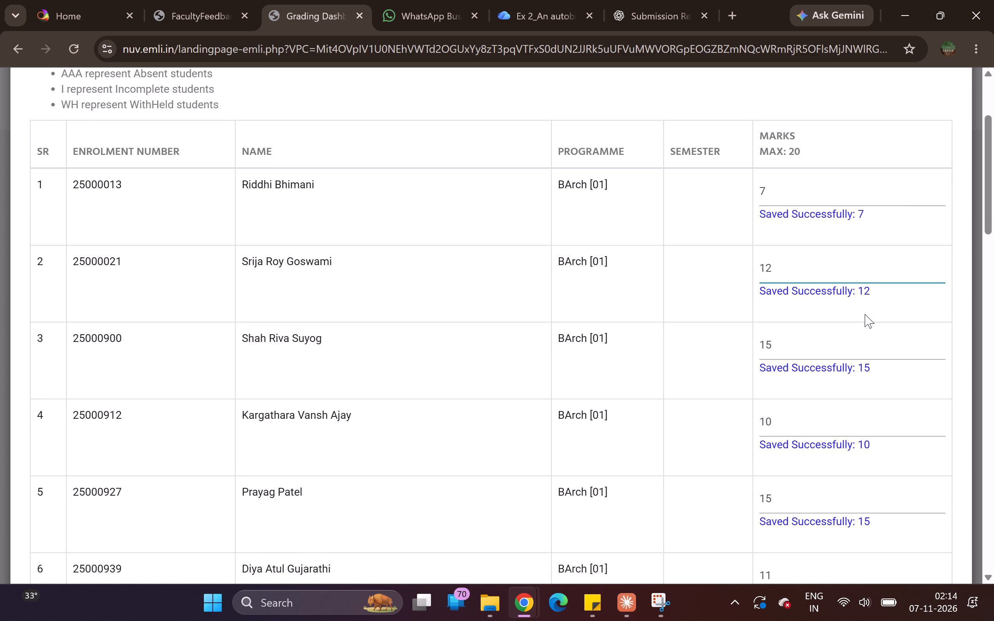
{"action": "key", "text": "BackSpace"}
{"action": "key", "text": "0"}
{"action": "scroll", "coordinate": [865, 314], "scroll_direction": "down", "scroll_amount": 1}
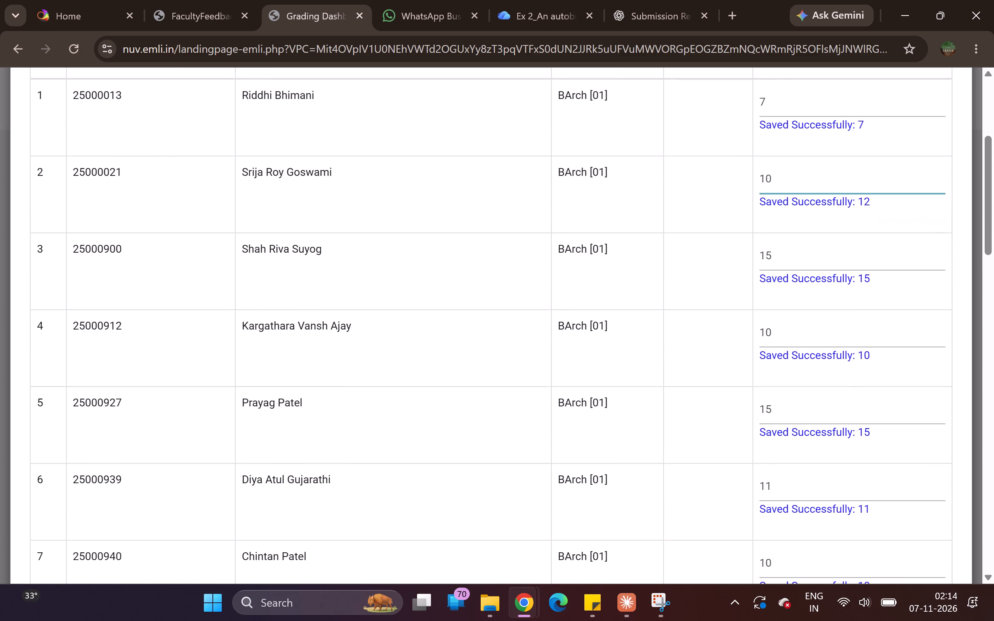
Change the Progressive grading mark of the student in row 8 to 8.
{"action": "scroll", "coordinate": [865, 314], "scroll_direction": "down", "scroll_amount": 2}
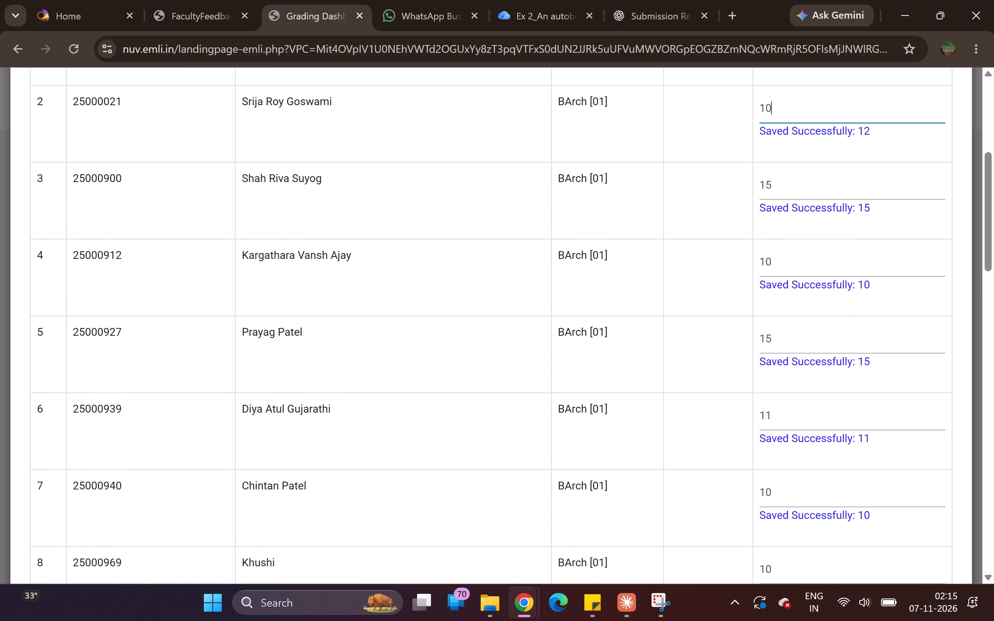
{"action": "scroll", "coordinate": [865, 314], "scroll_direction": "down", "scroll_amount": 2}
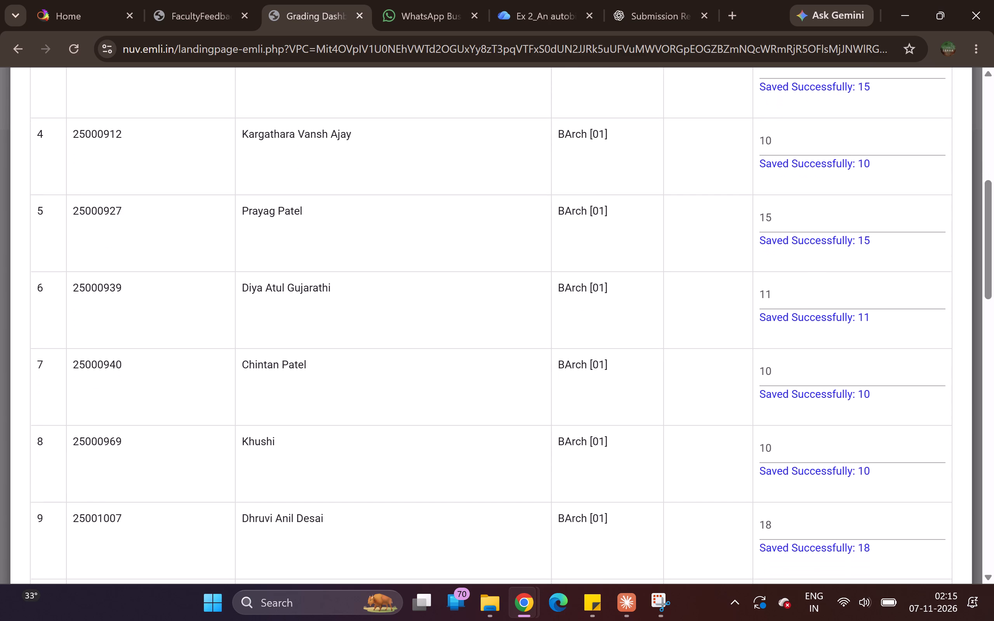
{"action": "scroll", "coordinate": [865, 314], "scroll_direction": "down", "scroll_amount": 1}
{"action": "left_click", "coordinate": [826, 271]}
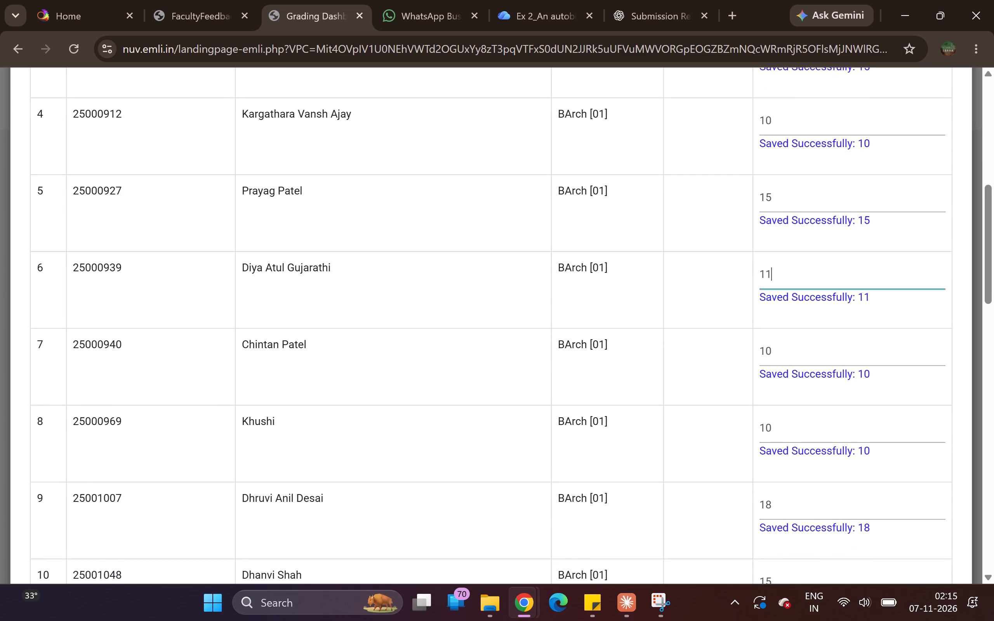
{"action": "scroll", "coordinate": [826, 271], "scroll_direction": "down", "scroll_amount": 2}
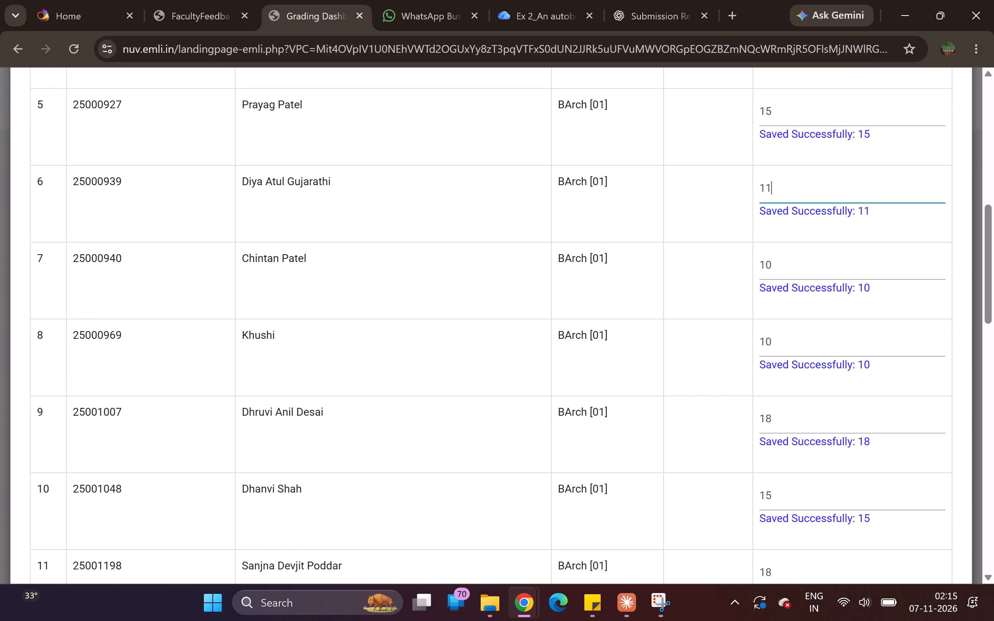
{"action": "scroll", "coordinate": [826, 271], "scroll_direction": "down", "scroll_amount": 1}
{"action": "left_click", "coordinate": [826, 271]}
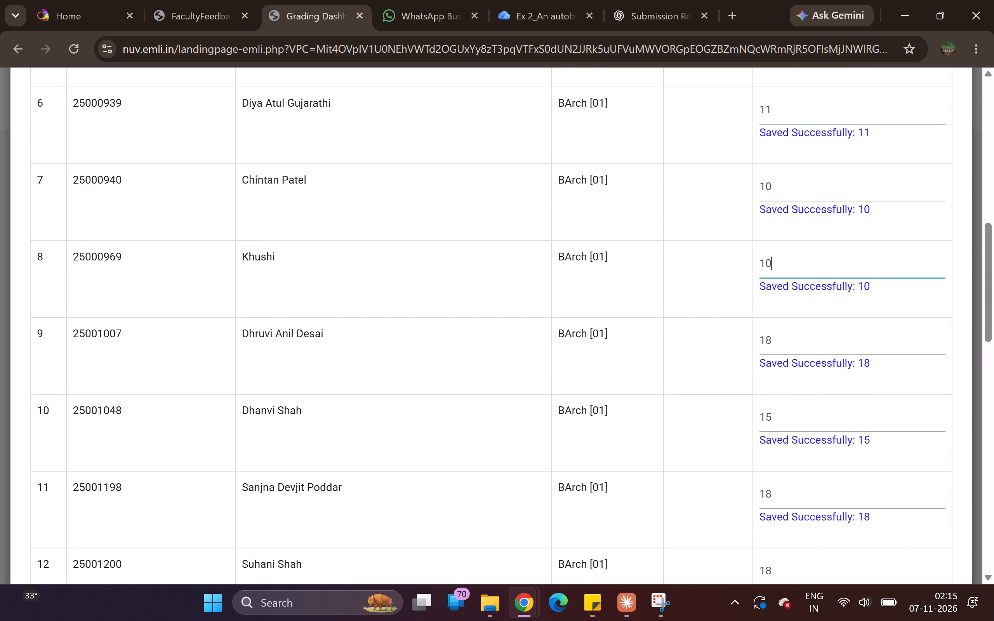
{"action": "key", "text": "BackSpace"}
{"action": "key", "text": "BackSpace"}
{"action": "key", "text": "8"}
Change the mark of the student in row 10 to 14.
{"action": "scroll", "coordinate": [826, 271], "scroll_direction": "down", "scroll_amount": 2}
{"action": "left_click", "coordinate": [841, 324]}
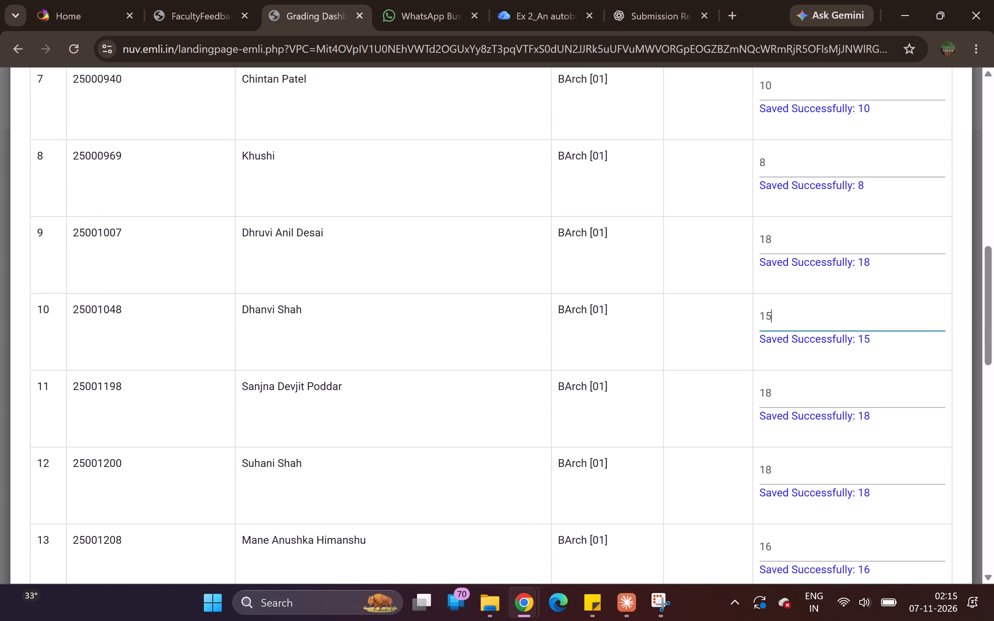
{"action": "key", "text": "BackSpace"}
{"action": "key", "text": "5"}
{"action": "key", "text": "BackSpace"}
{"action": "key", "text": "4"}
Change the marks of the students in rows 11 and 12 to 17 each.
{"action": "scroll", "coordinate": [841, 324], "scroll_direction": "down", "scroll_amount": 1}
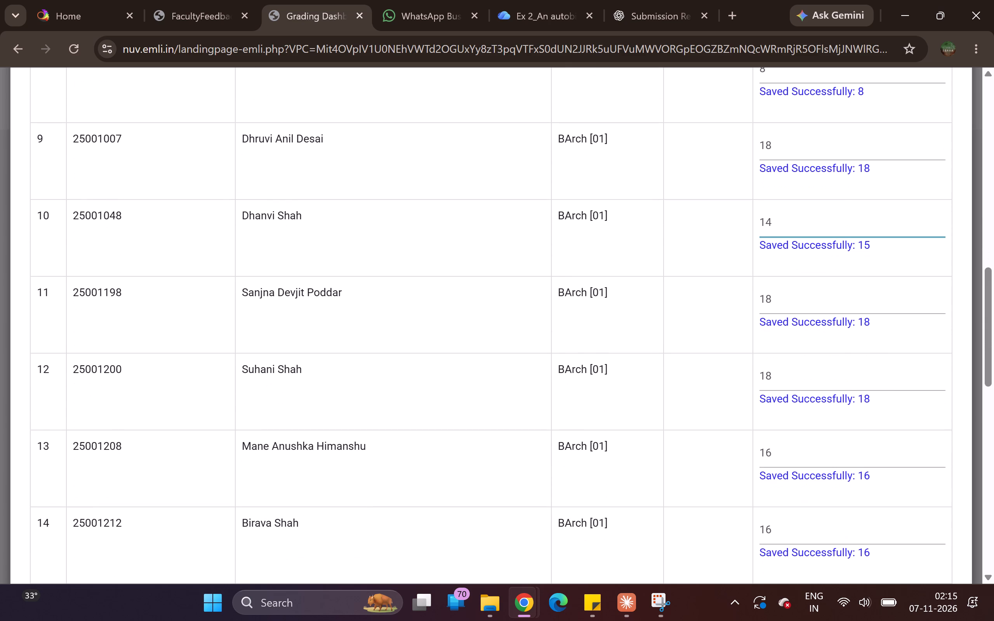
{"action": "left_click", "coordinate": [841, 296]}
{"action": "key", "text": "BackSpace"}
{"action": "key", "text": "7"}
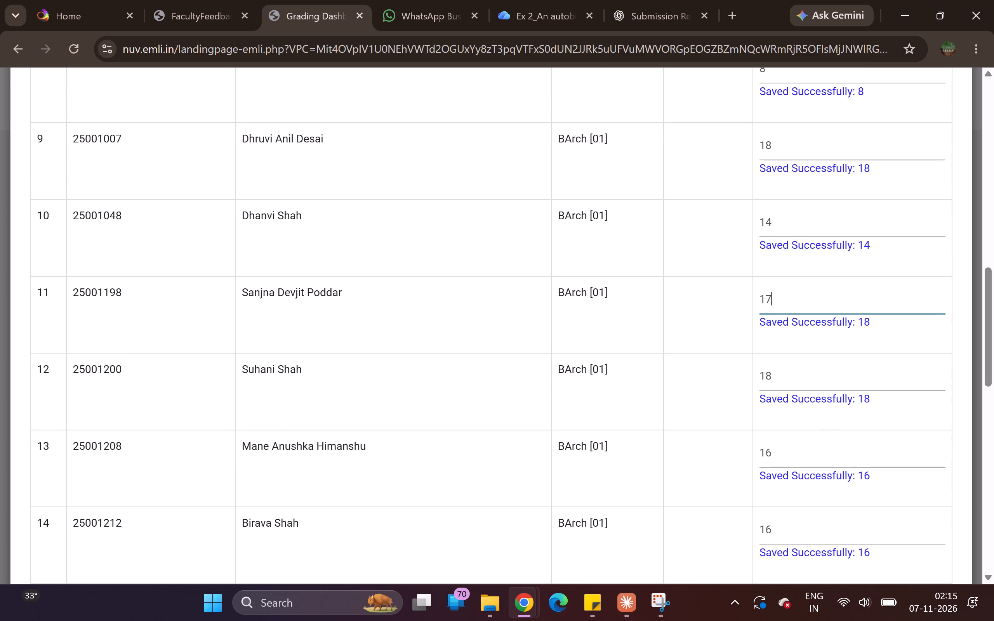
{"action": "left_click", "coordinate": [849, 360]}
{"action": "key", "text": "BackSpace"}
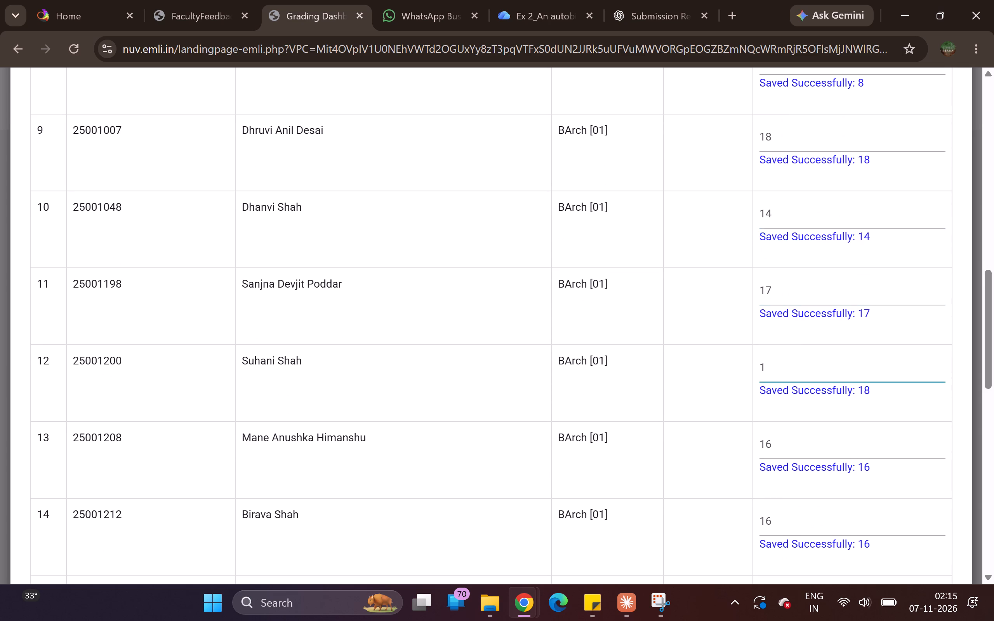
{"action": "key", "text": "7"}
Change the mark of the student in row 14 to 15.
{"action": "scroll", "coordinate": [849, 360], "scroll_direction": "down", "scroll_amount": 1}
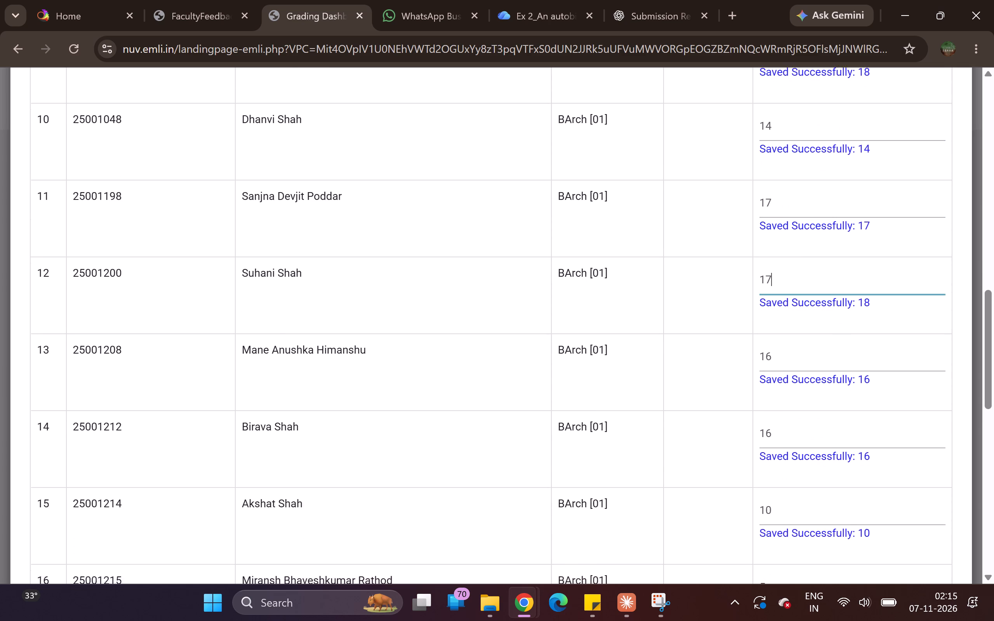
{"action": "scroll", "coordinate": [849, 360], "scroll_direction": "down", "scroll_amount": 1}
{"action": "left_click", "coordinate": [799, 402]}
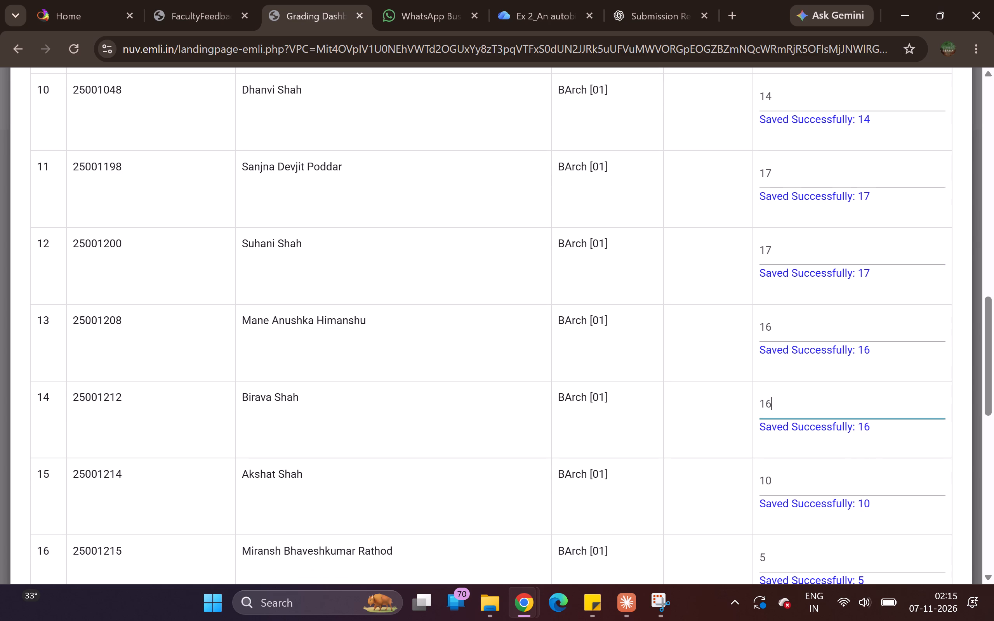
{"action": "key", "text": "BackSpace"}
{"action": "key", "text": "5"}
Change the mark of the student in row 15 to 5.
{"action": "scroll", "coordinate": [799, 402], "scroll_direction": "down", "scroll_amount": 1}
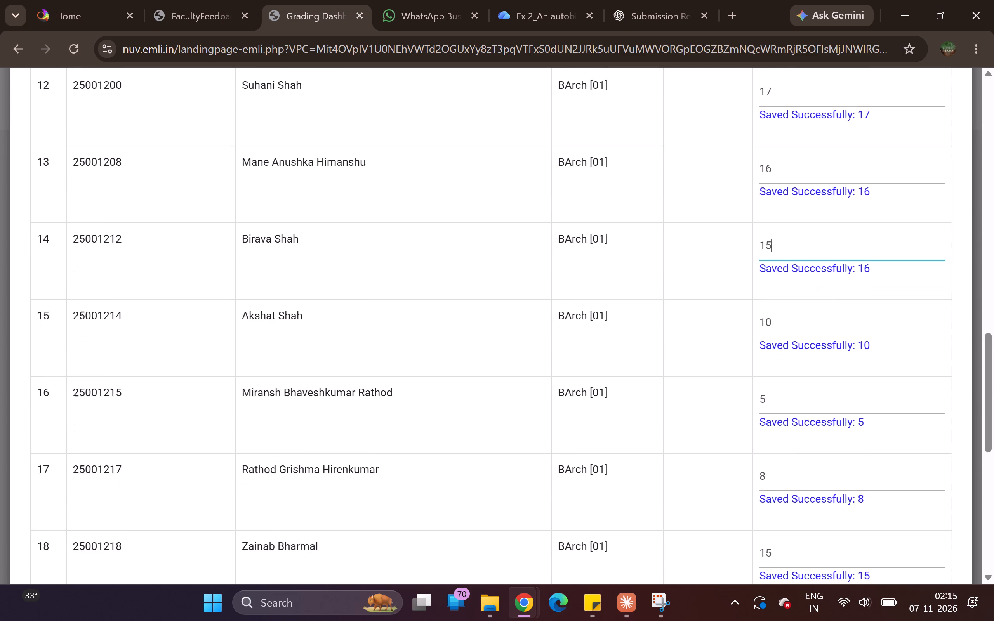
{"action": "scroll", "coordinate": [799, 402], "scroll_direction": "down", "scroll_amount": 1}
{"action": "left_click", "coordinate": [790, 314]}
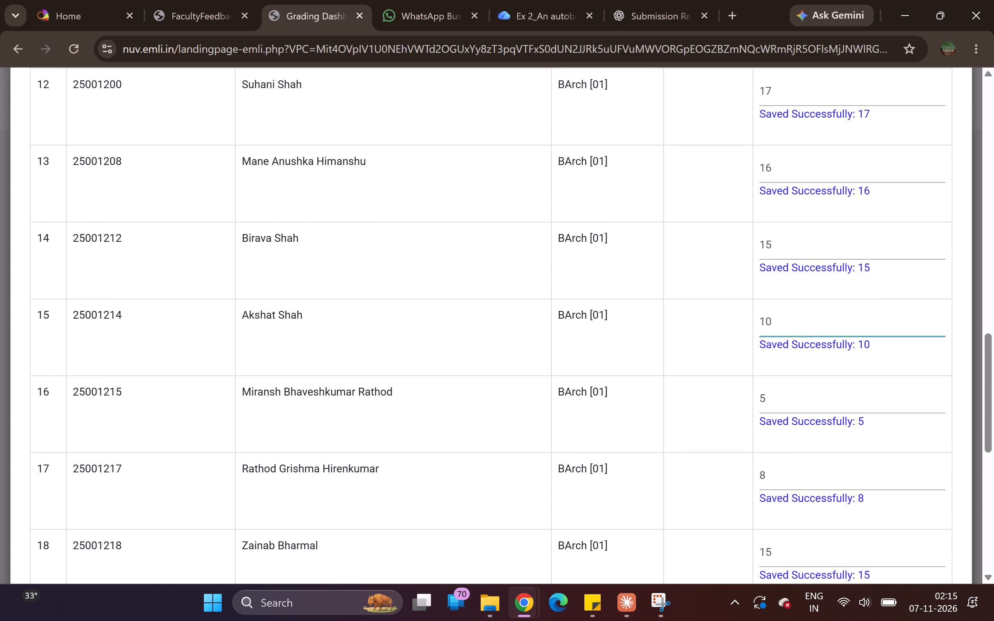
{"action": "key", "text": "BackSpace"}
{"action": "key", "text": "BackSpace"}
{"action": "key", "text": "6"}
{"action": "key", "text": "BackSpace"}
{"action": "key", "text": "5"}
Close the Progressive grading marks form from the end of the student list.
{"action": "scroll", "coordinate": [790, 314], "scroll_direction": "down", "scroll_amount": 4}
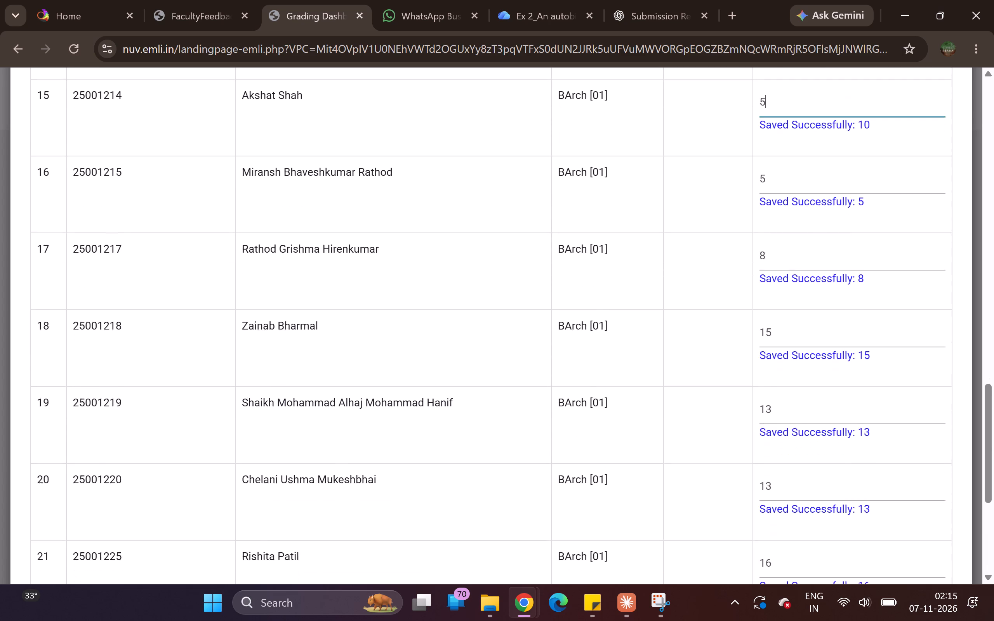
{"action": "scroll", "coordinate": [790, 314], "scroll_direction": "down", "scroll_amount": 2}
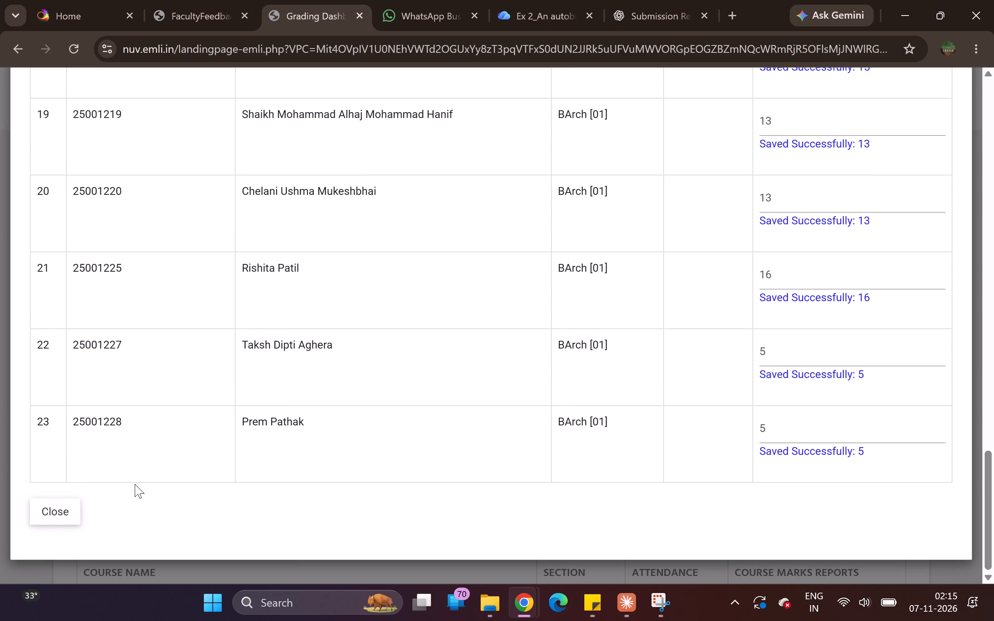
{"action": "left_click", "coordinate": [70, 513]}
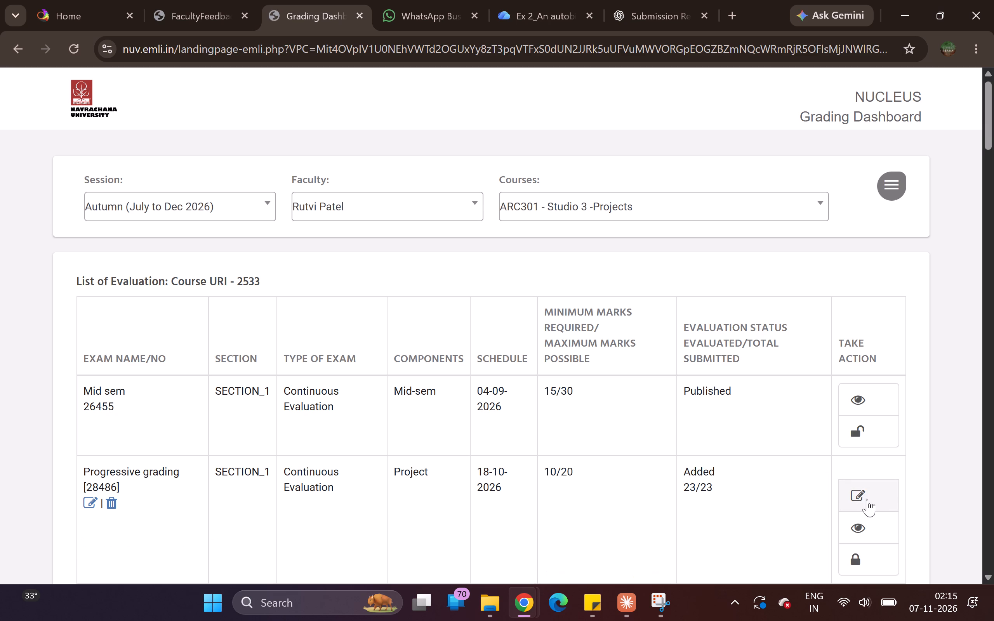
Set the minimum marks required for the Progressive grading evaluation to 0, save the parameters and close the form.
{"action": "left_click", "coordinate": [95, 505]}
{"action": "left_click_drag", "start_coordinate": [560, 388], "coordinate": [398, 395]}
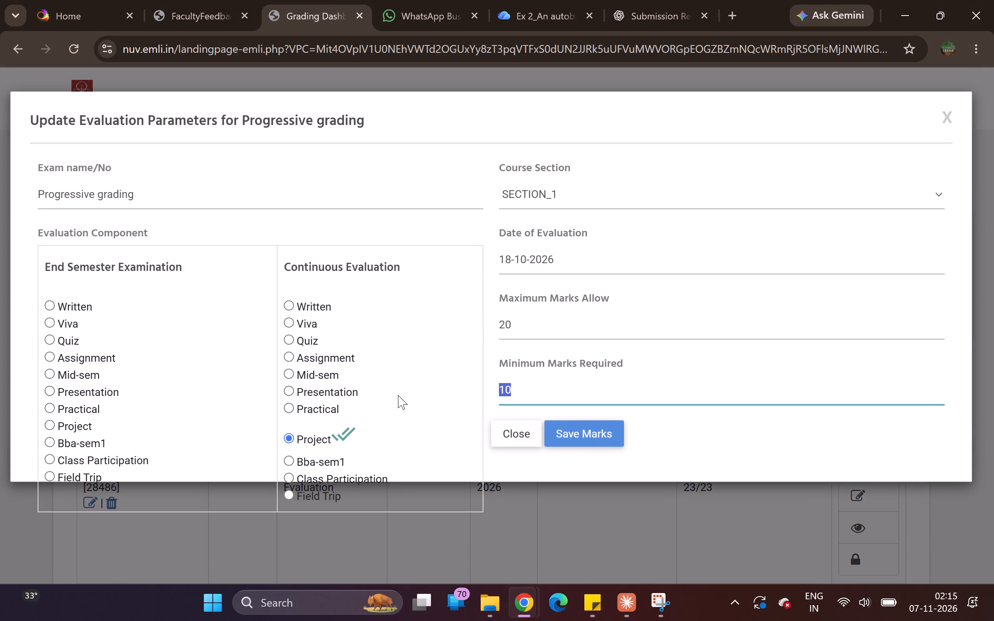
{"action": "key", "text": "0"}
{"action": "left_click", "coordinate": [589, 437]}
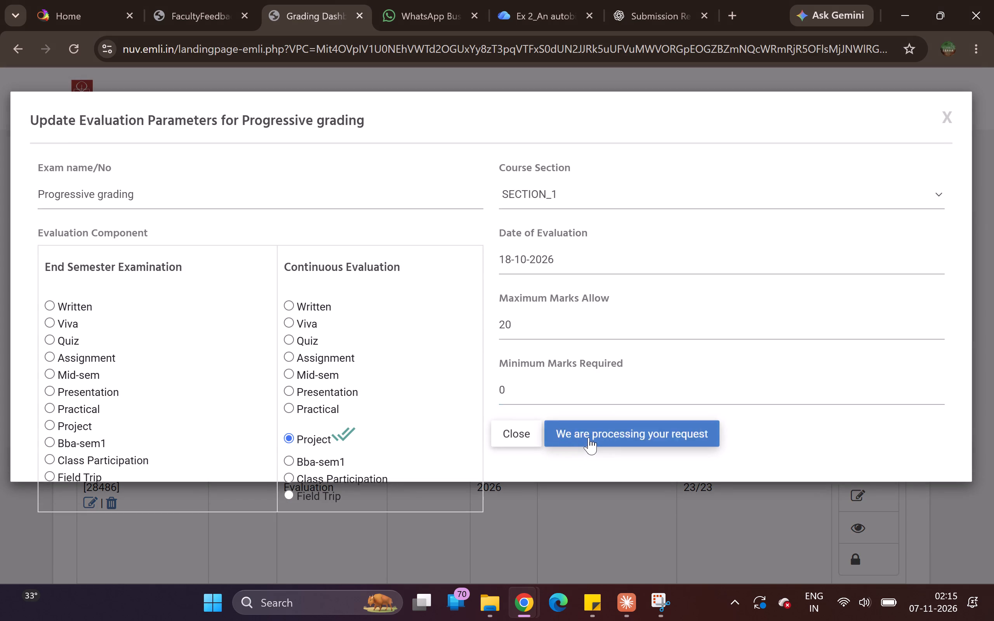
{"action": "left_click", "coordinate": [486, 388]}
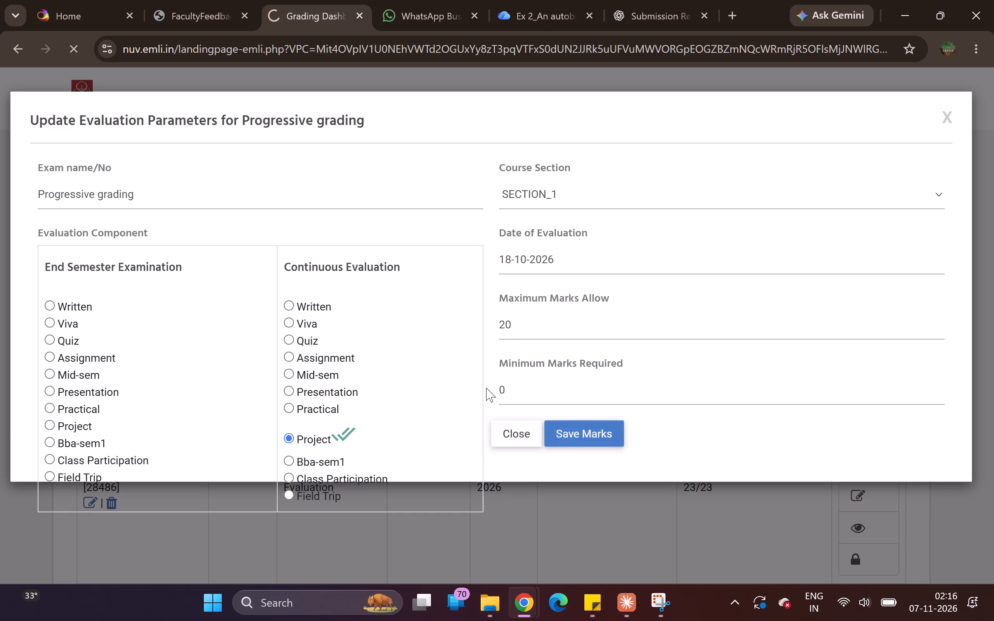
{"action": "left_click", "coordinate": [527, 437]}
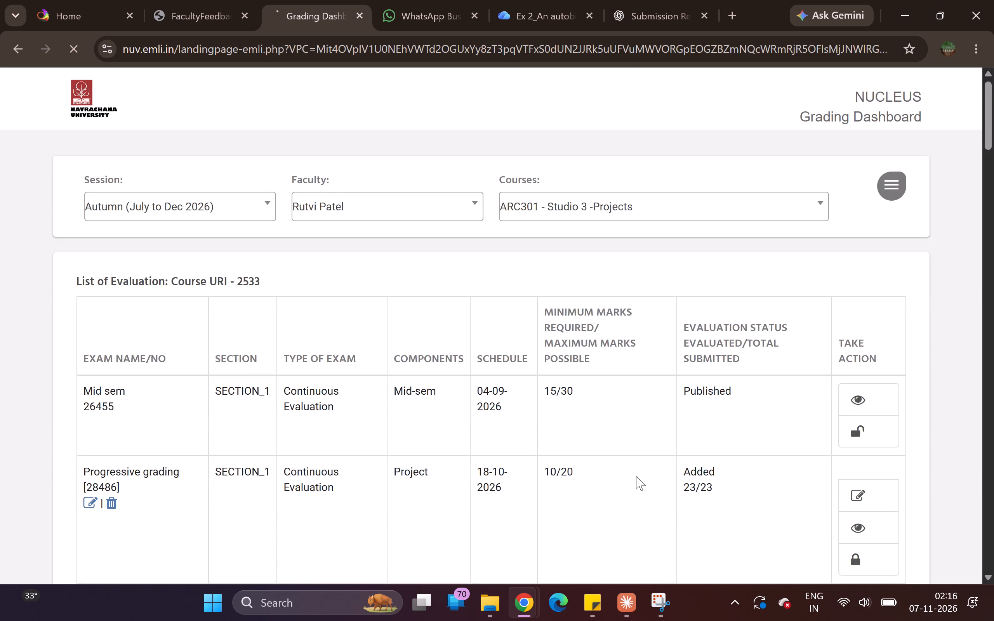
Review the cumulative marks report for ARC301 - Studio 3, examining the students' Progressive grading marks and continuous evaluation totals.
{"action": "scroll", "coordinate": [636, 476], "scroll_direction": "down", "scroll_amount": 2}
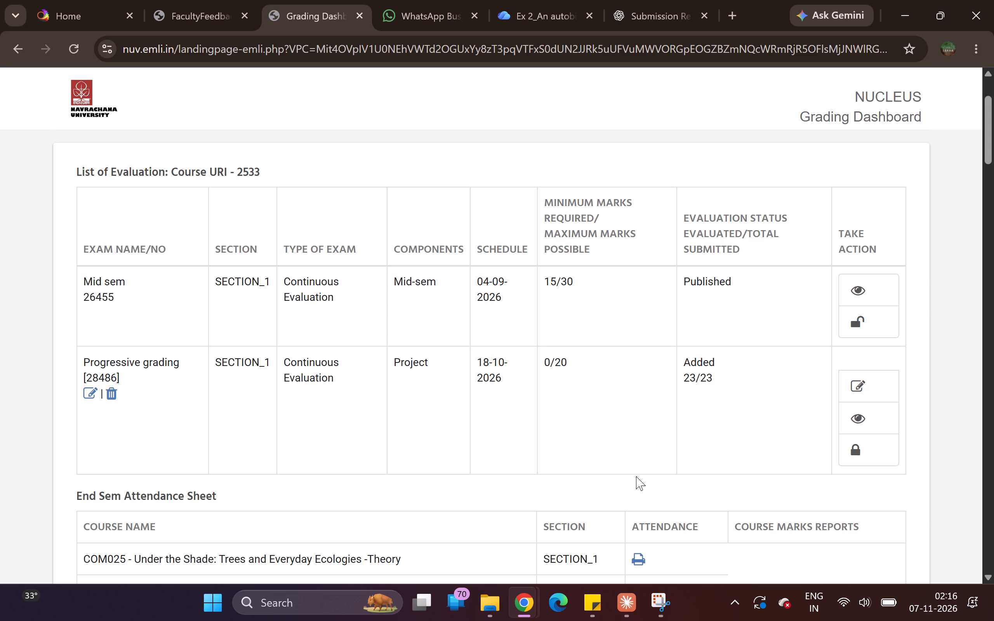
{"action": "scroll", "coordinate": [636, 476], "scroll_direction": "down", "scroll_amount": 2}
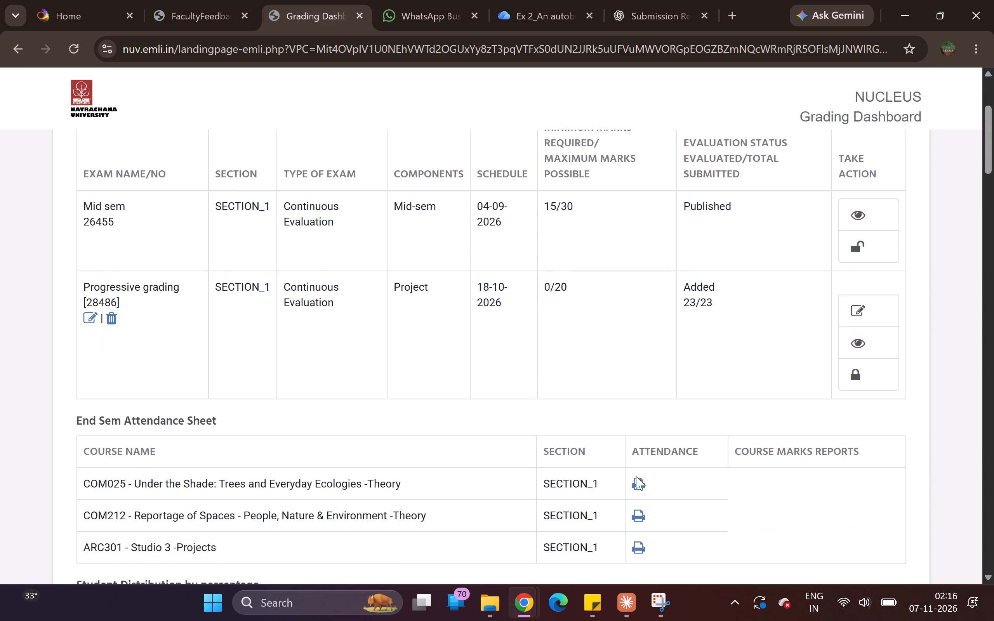
{"action": "scroll", "coordinate": [636, 476], "scroll_direction": "down", "scroll_amount": 7}
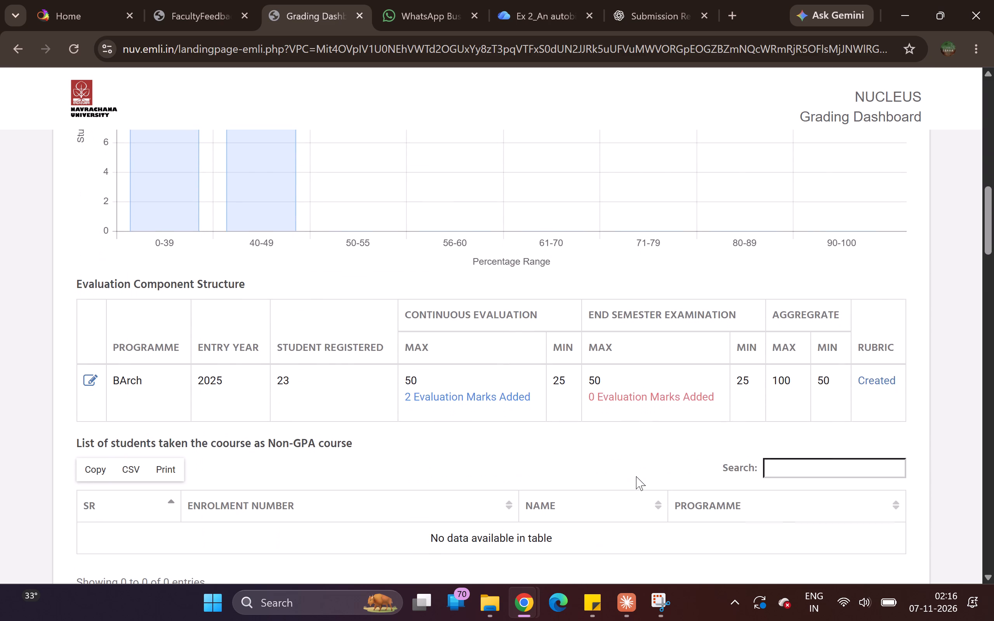
{"action": "scroll", "coordinate": [636, 476], "scroll_direction": "down", "scroll_amount": 3}
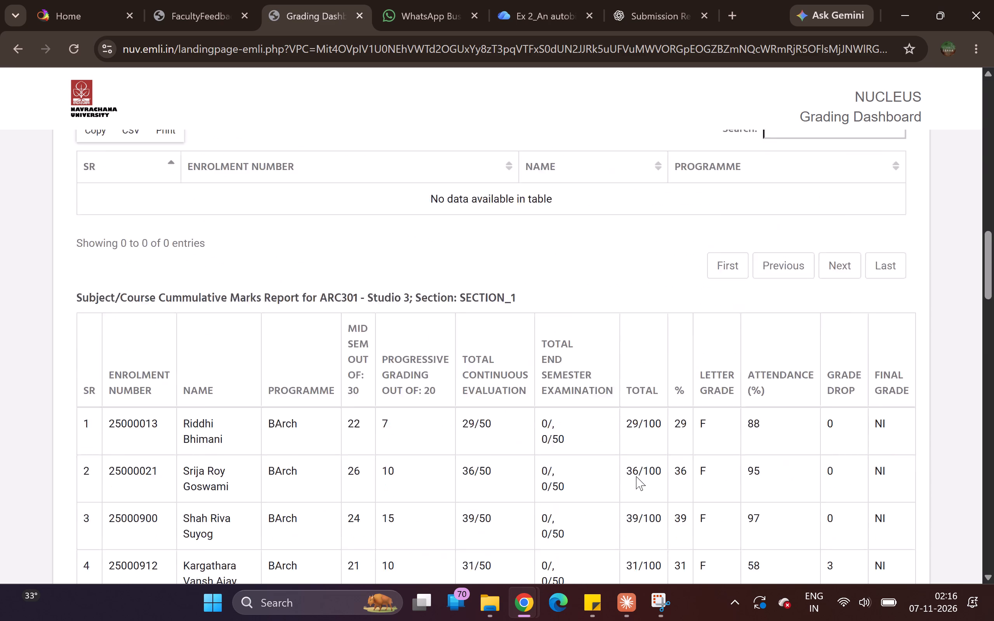
{"action": "scroll", "coordinate": [636, 476], "scroll_direction": "down", "scroll_amount": 1}
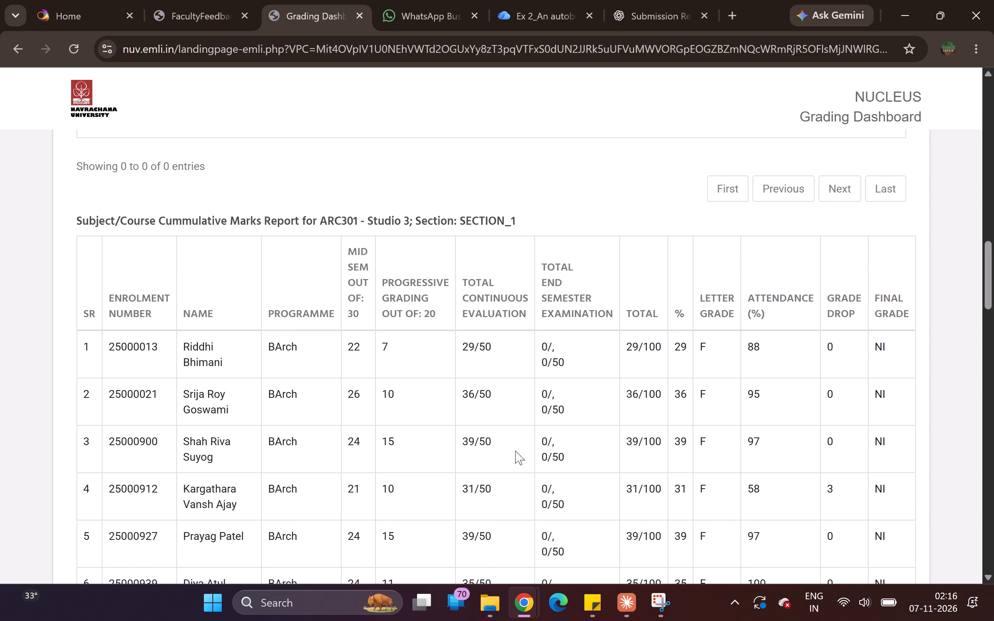
{"action": "scroll", "coordinate": [494, 408], "scroll_direction": "down", "scroll_amount": 1}
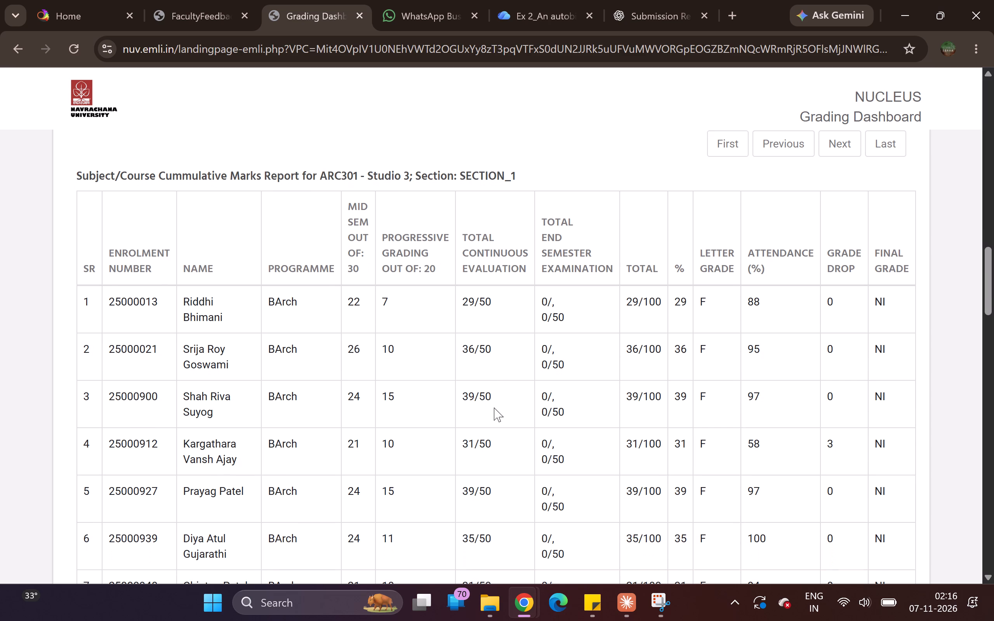
{"action": "scroll", "coordinate": [494, 408], "scroll_direction": "down", "scroll_amount": 1}
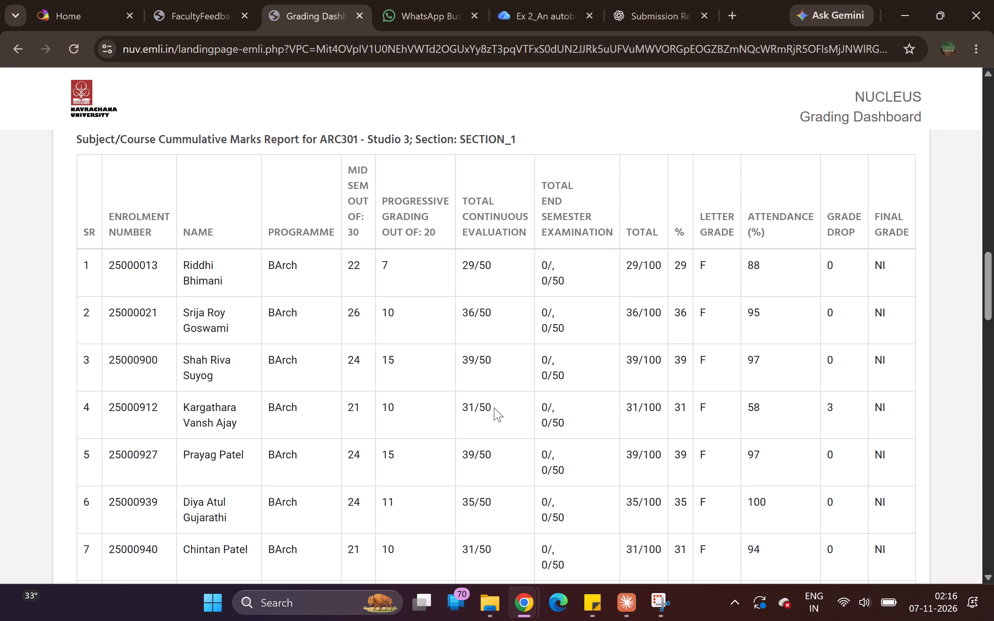
Reopen the form for adding or updating the Progressive grading marks.
{"action": "scroll", "coordinate": [494, 408], "scroll_direction": "up", "scroll_amount": 4}
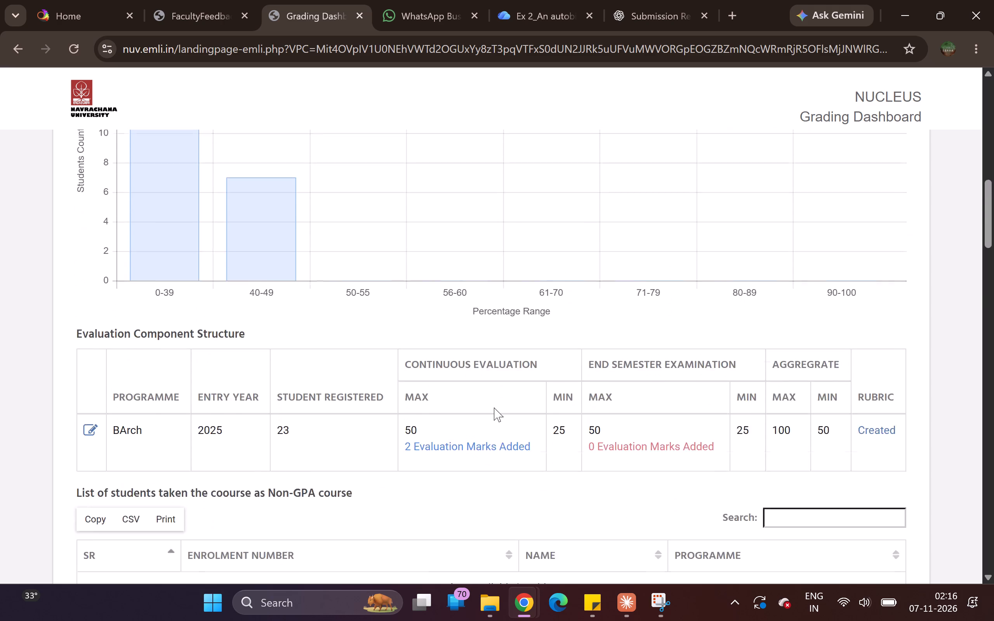
{"action": "scroll", "coordinate": [494, 408], "scroll_direction": "up", "scroll_amount": 4}
{"action": "left_click", "coordinate": [856, 460]}
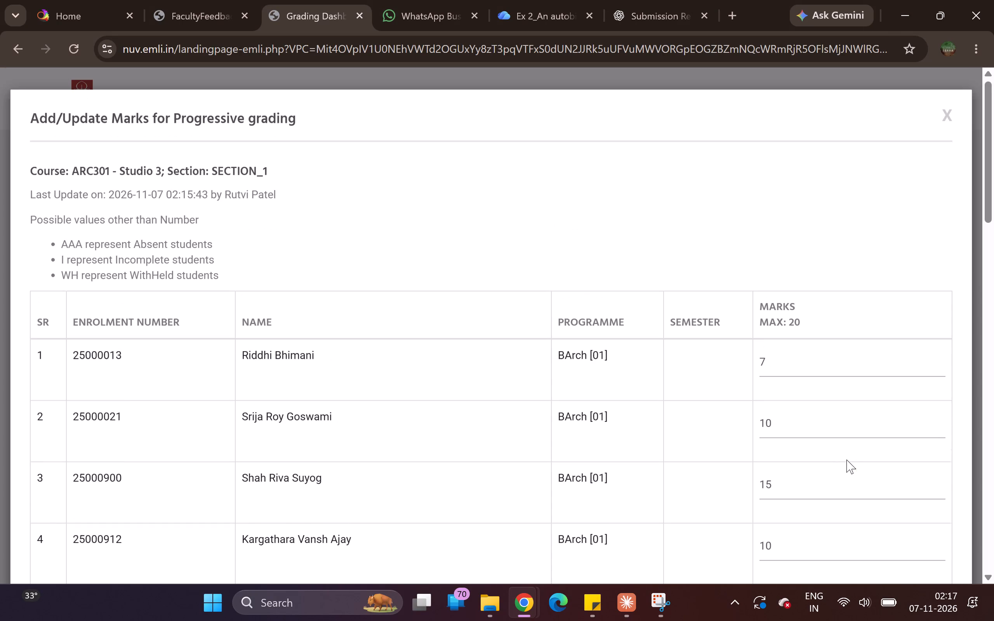
Look through the Progressive grading marks entered for all students in the form, down to row 23 and back to the start.
{"action": "scroll", "coordinate": [846, 460], "scroll_direction": "down", "scroll_amount": 9}
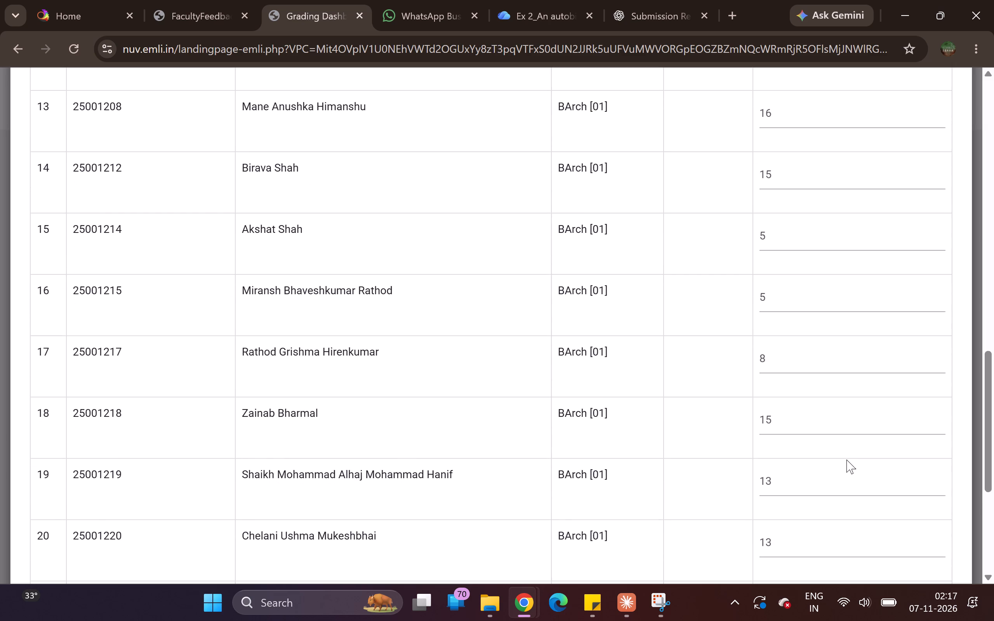
{"action": "scroll", "coordinate": [846, 460], "scroll_direction": "down", "scroll_amount": 4}
{"action": "scroll", "coordinate": [810, 315], "scroll_direction": "up", "scroll_amount": 1}
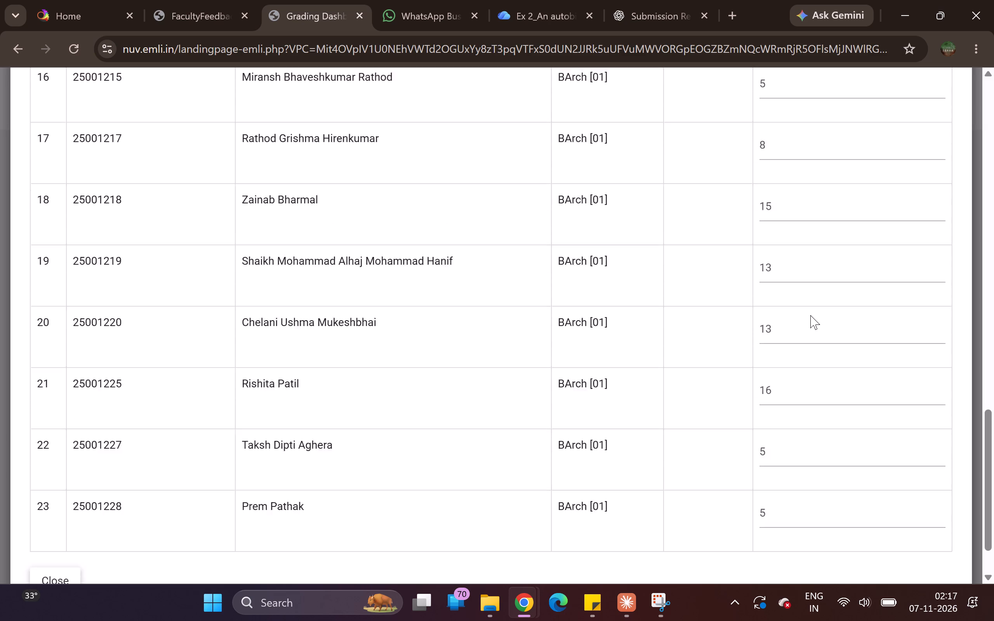
{"action": "scroll", "coordinate": [810, 315], "scroll_direction": "up", "scroll_amount": 6}
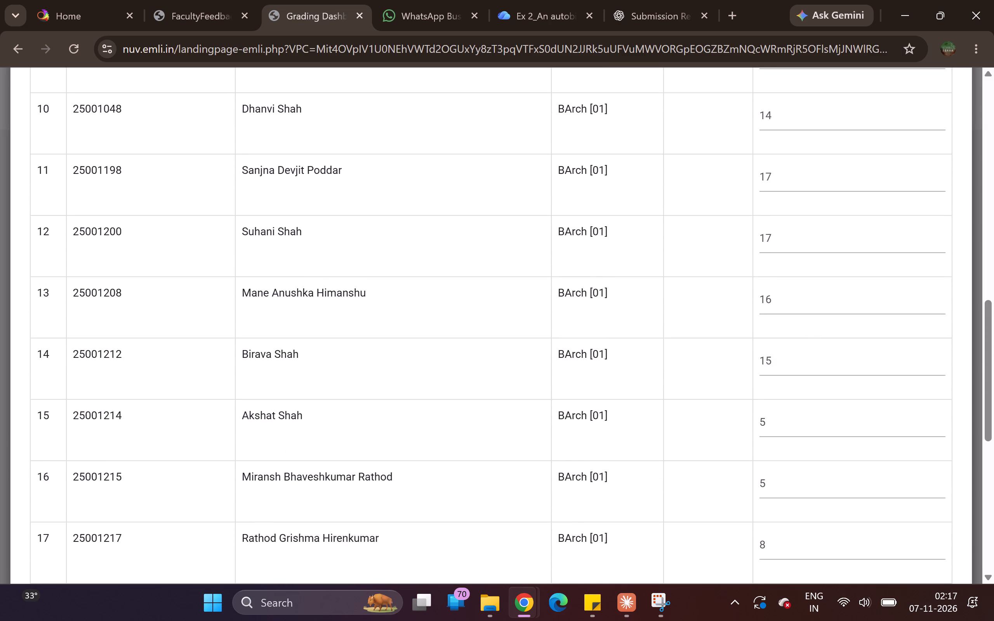
{"action": "scroll", "coordinate": [810, 315], "scroll_direction": "up", "scroll_amount": 6}
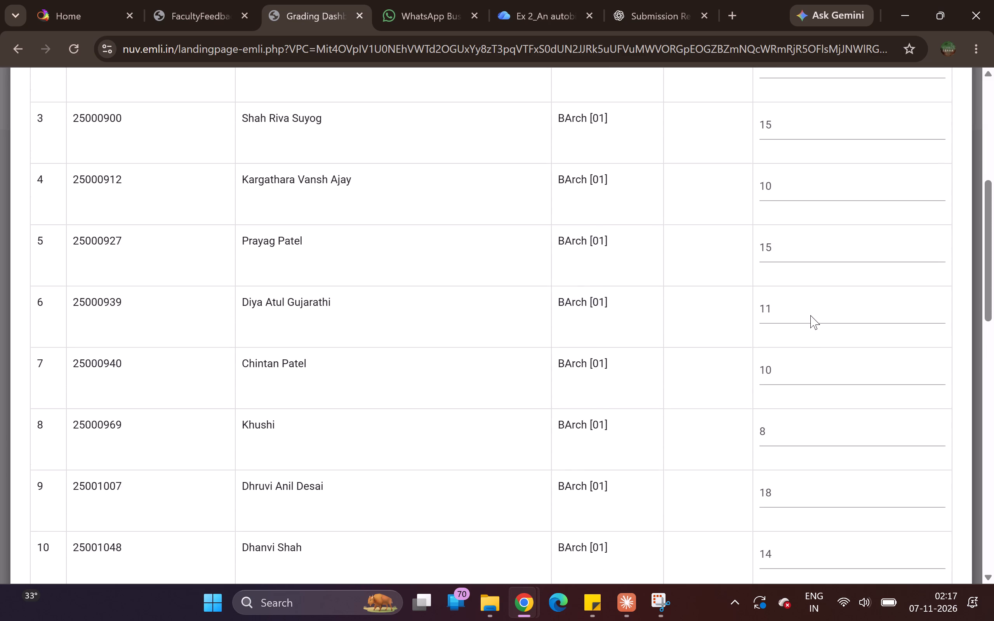
{"action": "scroll", "coordinate": [810, 315], "scroll_direction": "up", "scroll_amount": 3}
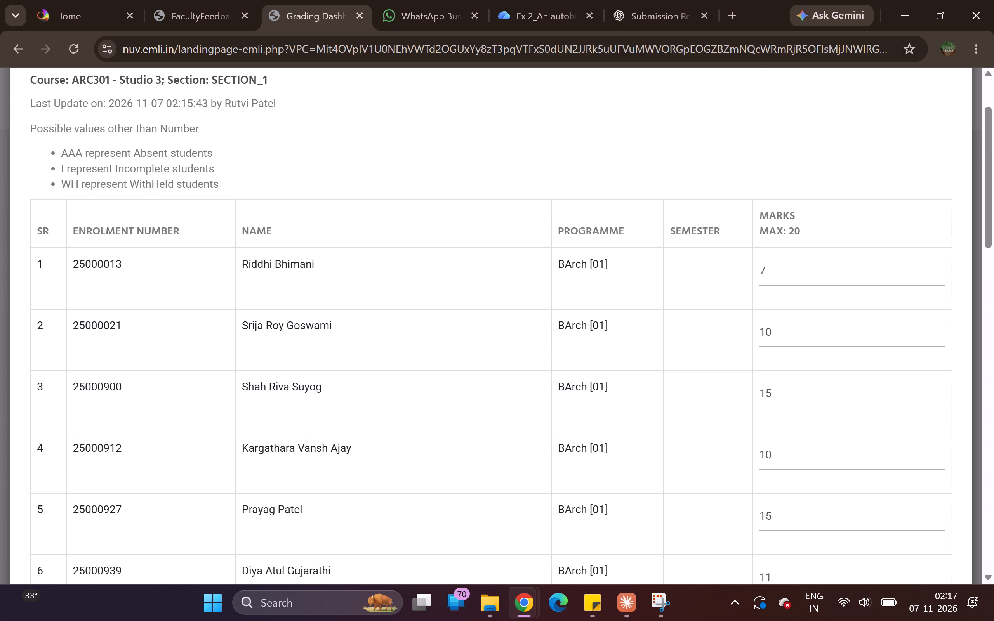
Search the form for "va", set the mark of the student in row 4 to 5, and close the search and the form.
{"action": "key", "text": "ctrl+f"}
{"action": "type", "text": "va"}
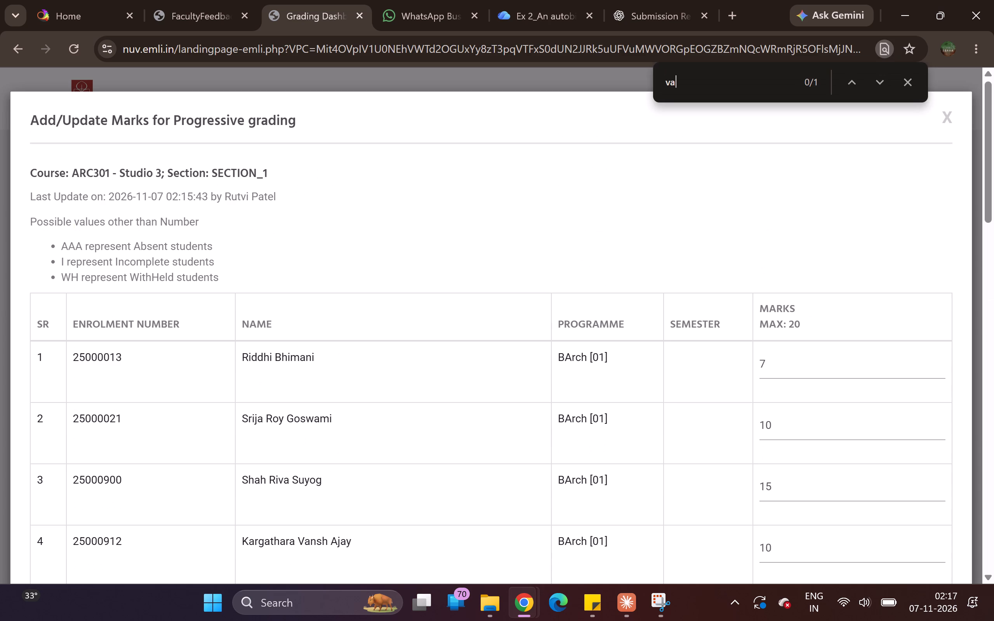
{"action": "key", "text": "Return"}
{"action": "left_click", "coordinate": [782, 553]}
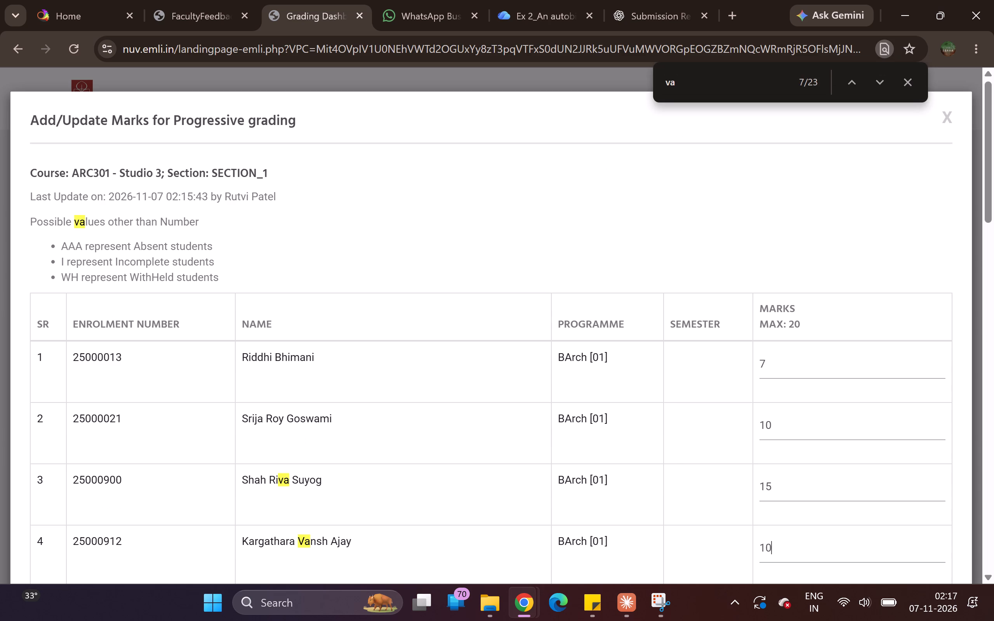
{"action": "key", "text": "BackSpace"}
{"action": "key", "text": "BackSpace"}
{"action": "key", "text": "7"}
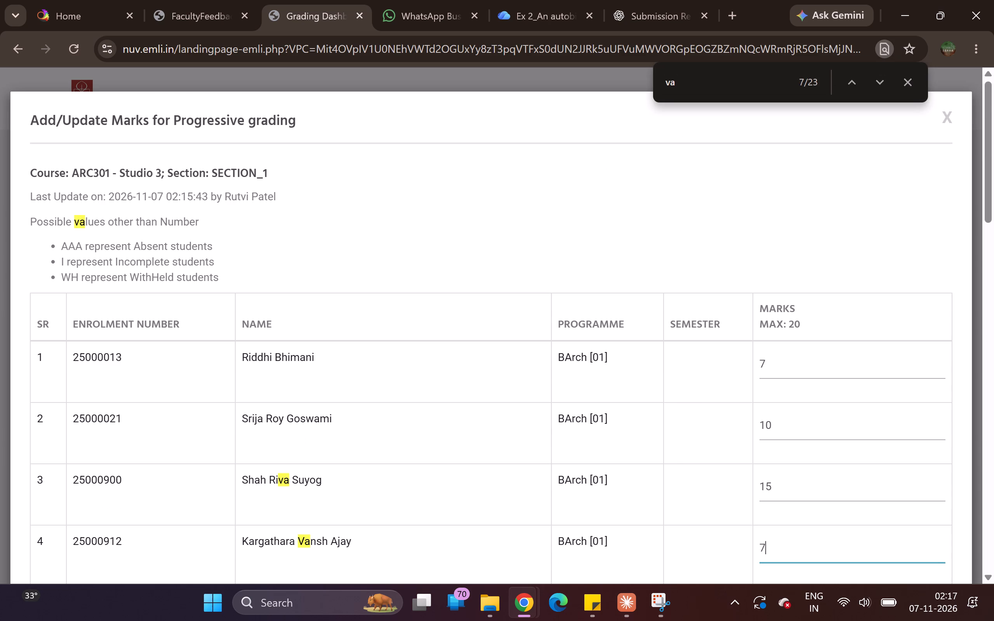
{"action": "key", "text": "BackSpace"}
{"action": "key", "text": "5"}
{"action": "scroll", "coordinate": [823, 573], "scroll_direction": "down", "scroll_amount": 10}
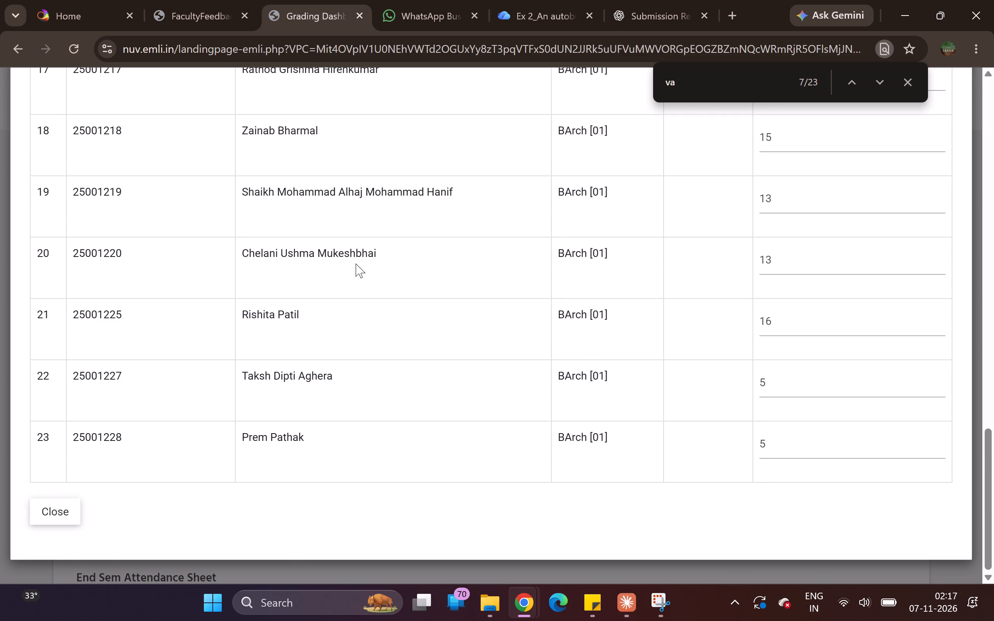
{"action": "left_click", "coordinate": [909, 79]}
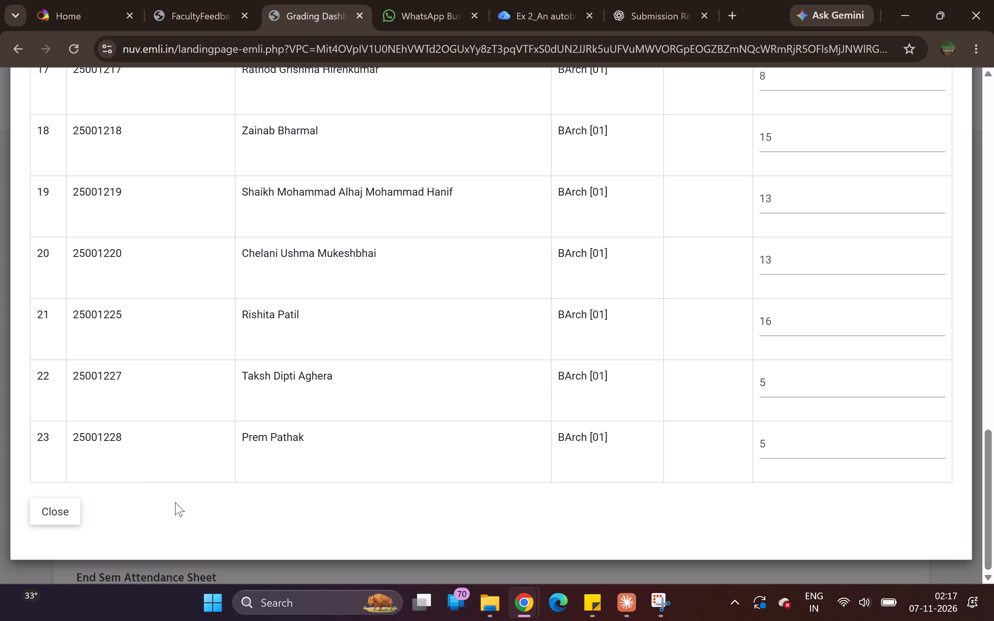
{"action": "left_click", "coordinate": [70, 504]}
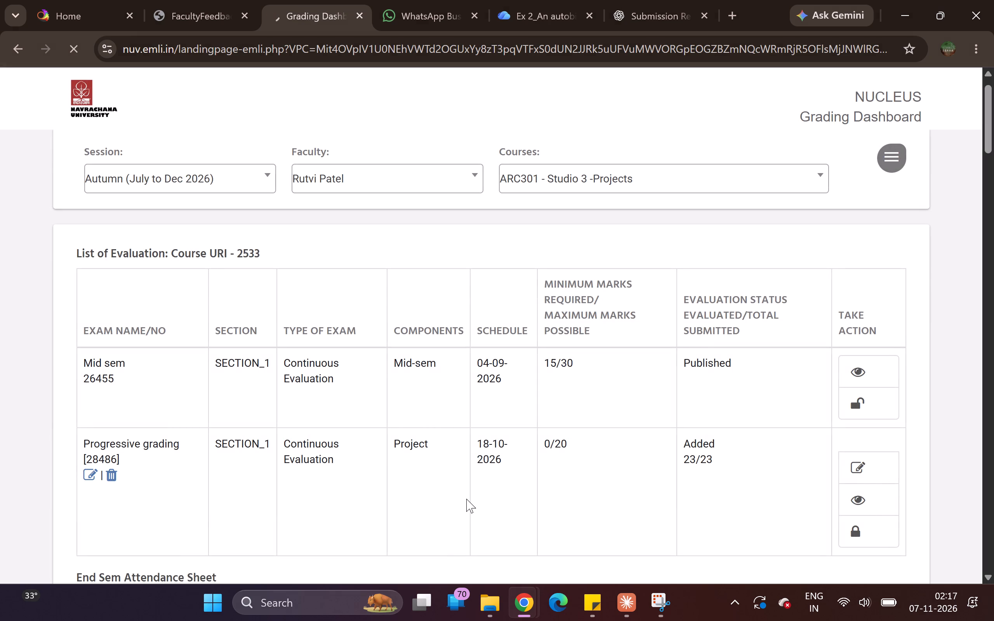
Review the cumulative marks report for ARC301 - Studio 3, examining every student's marks and totals down to the Letter Grade Summary.
{"action": "scroll", "coordinate": [466, 499], "scroll_direction": "down", "scroll_amount": 2}
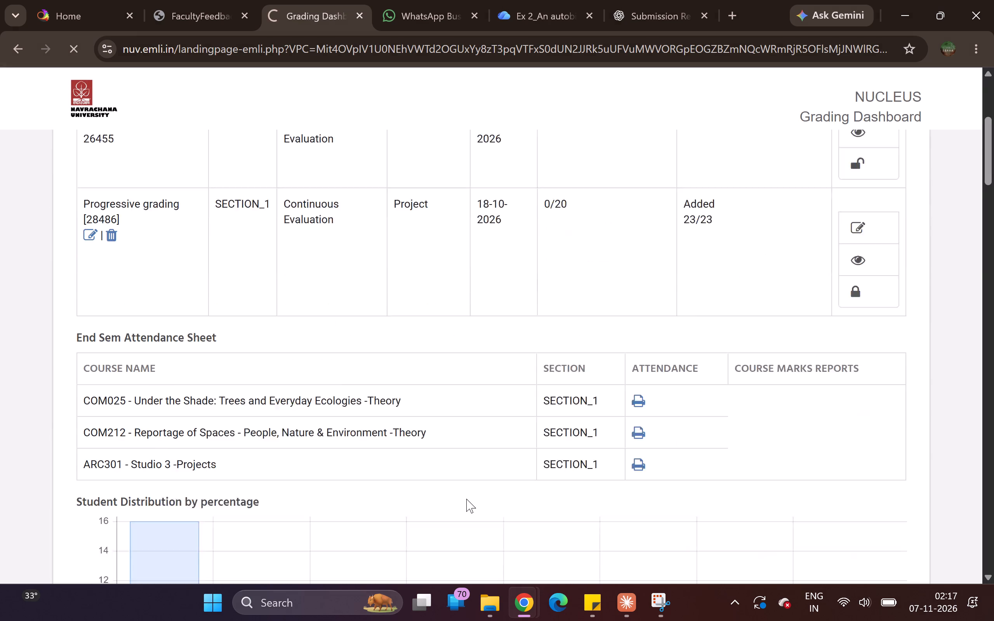
{"action": "scroll", "coordinate": [466, 499], "scroll_direction": "down", "scroll_amount": 6}
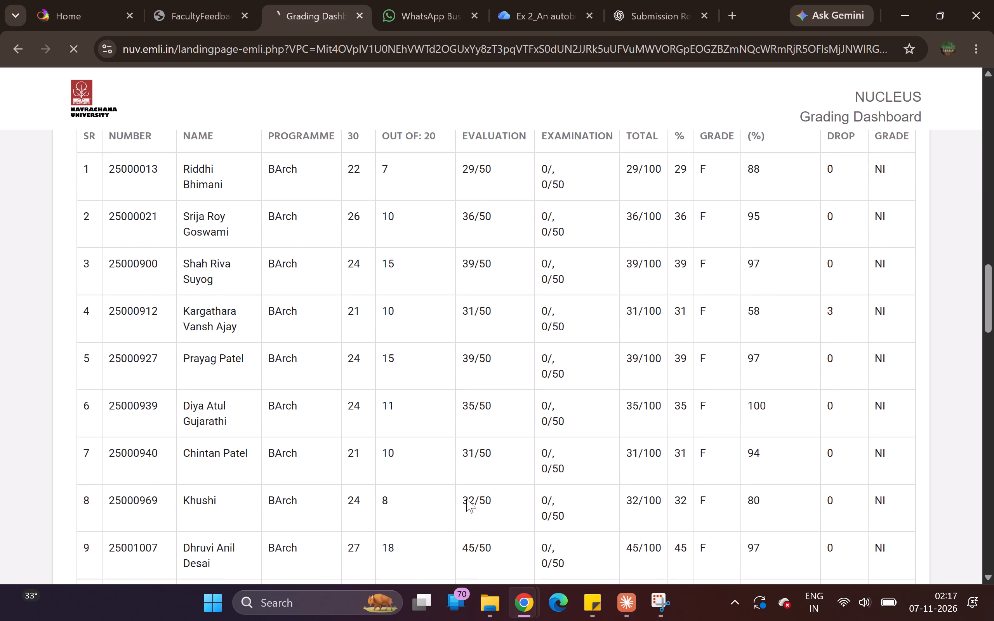
{"action": "scroll", "coordinate": [466, 499], "scroll_direction": "down", "scroll_amount": 1}
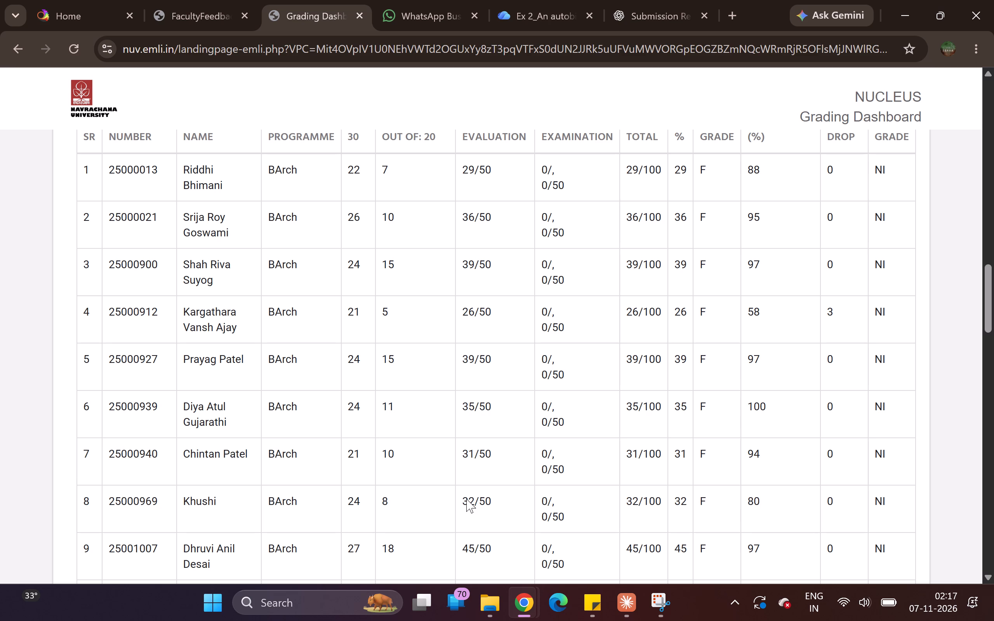
{"action": "scroll", "coordinate": [466, 499], "scroll_direction": "down", "scroll_amount": 1}
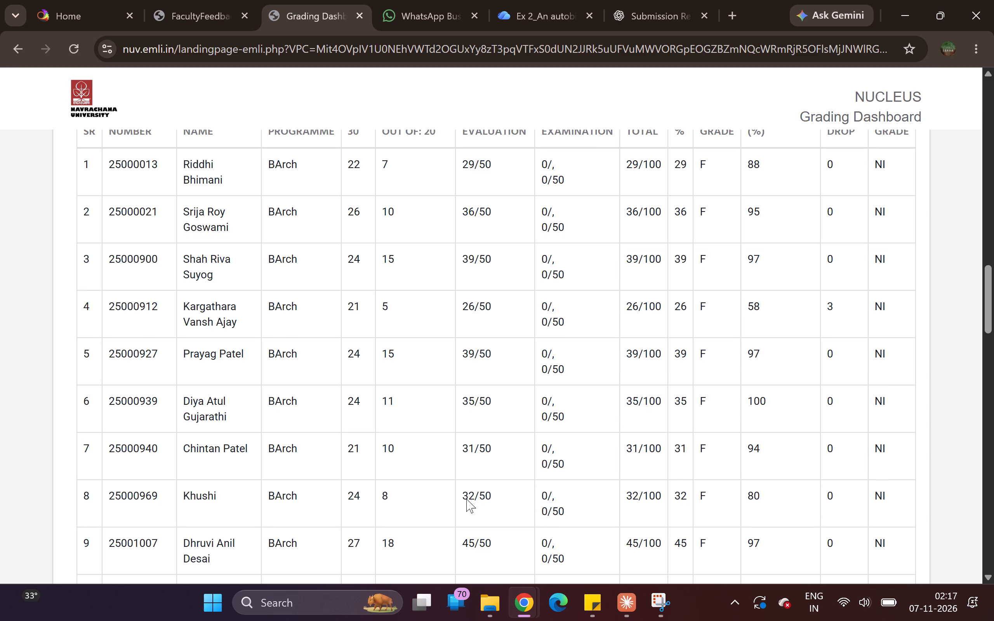
{"action": "scroll", "coordinate": [466, 499], "scroll_direction": "down", "scroll_amount": 4}
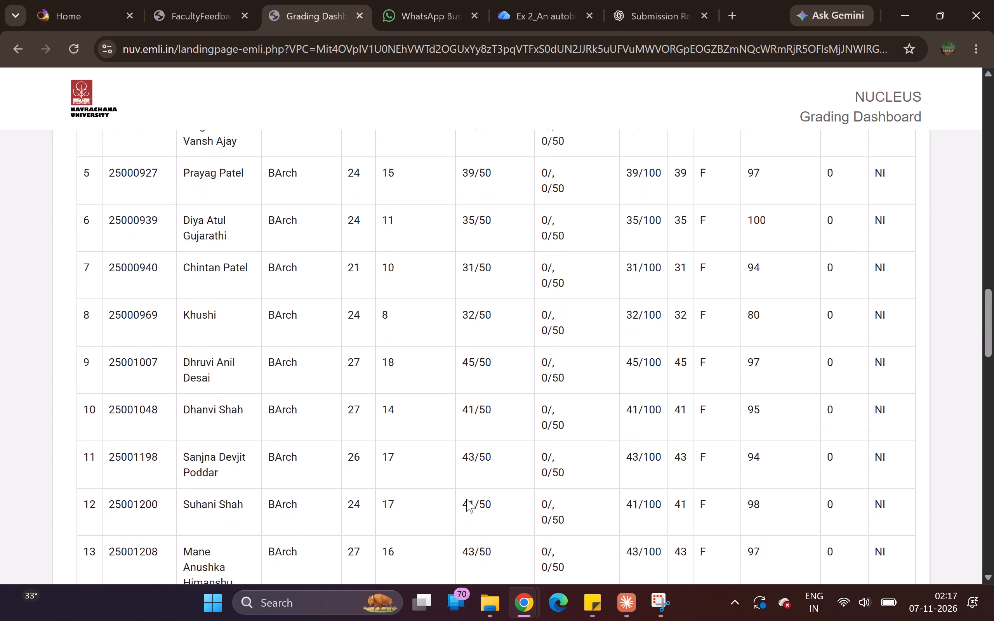
{"action": "scroll", "coordinate": [466, 499], "scroll_direction": "down", "scroll_amount": 3}
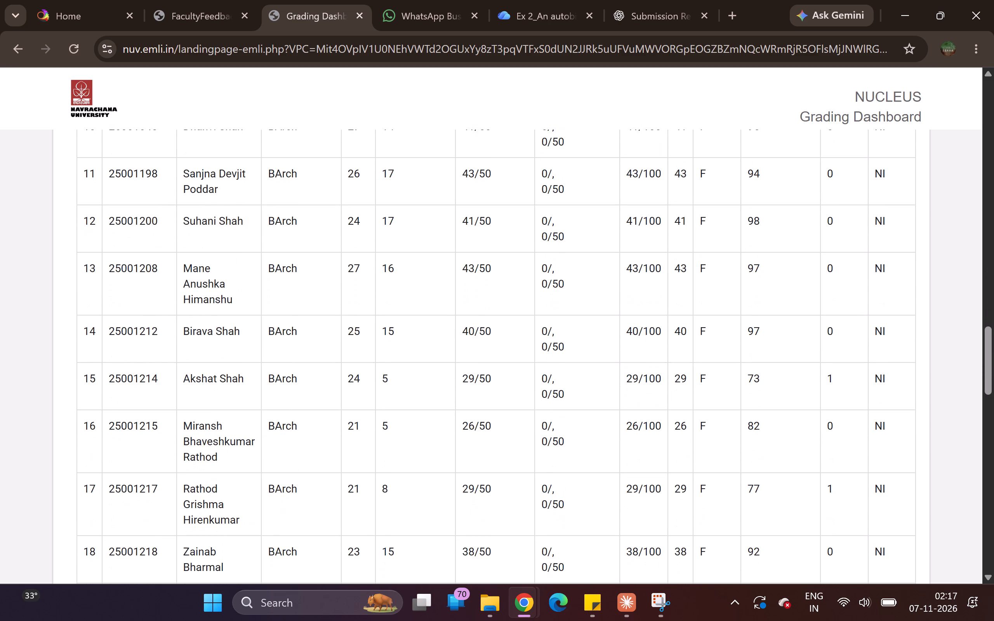
{"action": "scroll", "coordinate": [467, 493], "scroll_direction": "down", "scroll_amount": 2}
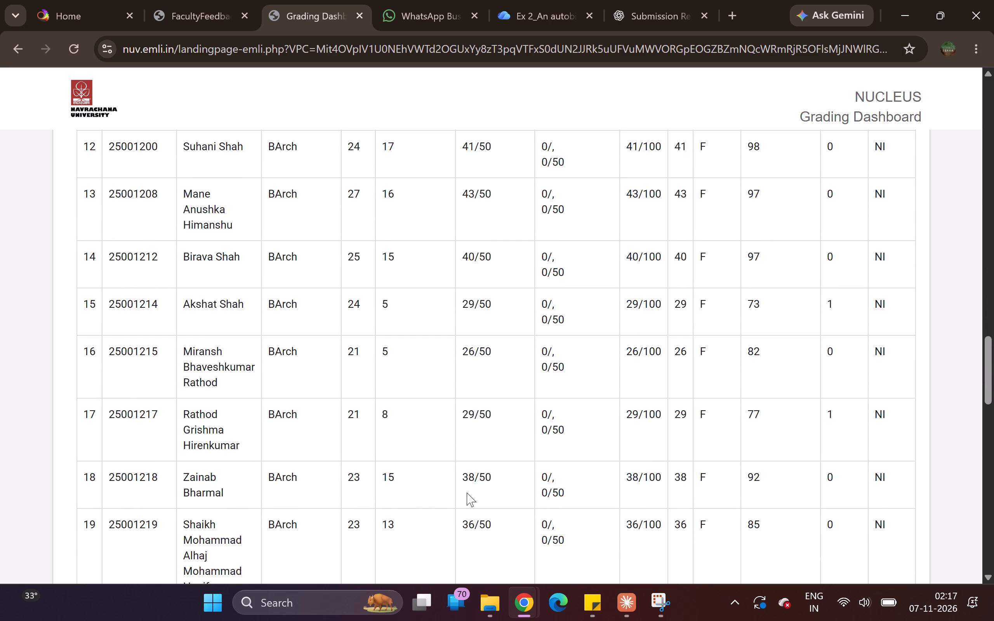
{"action": "scroll", "coordinate": [467, 493], "scroll_direction": "down", "scroll_amount": 2}
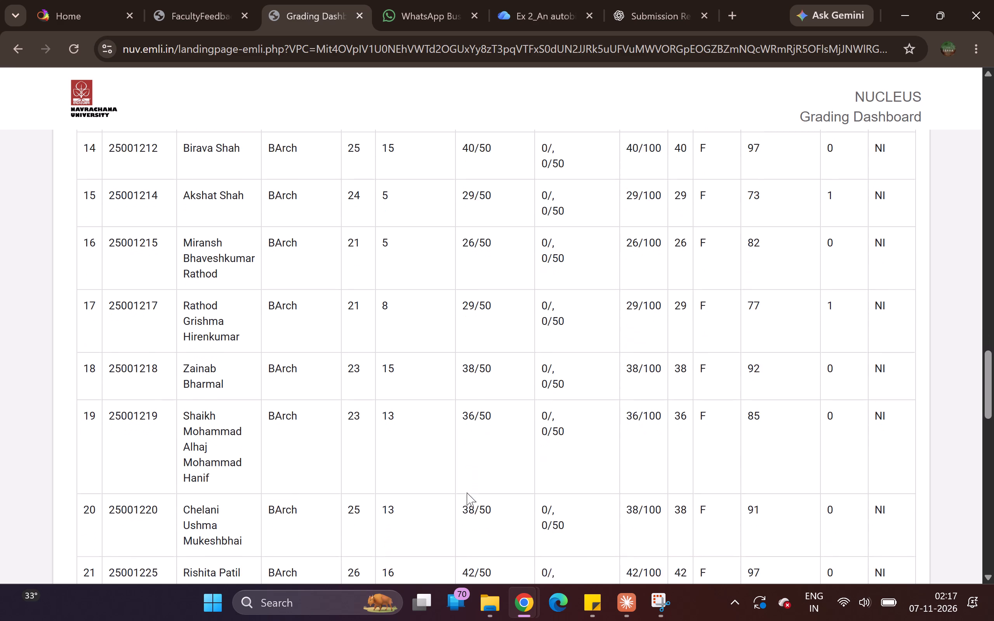
{"action": "scroll", "coordinate": [467, 493], "scroll_direction": "down", "scroll_amount": 3}
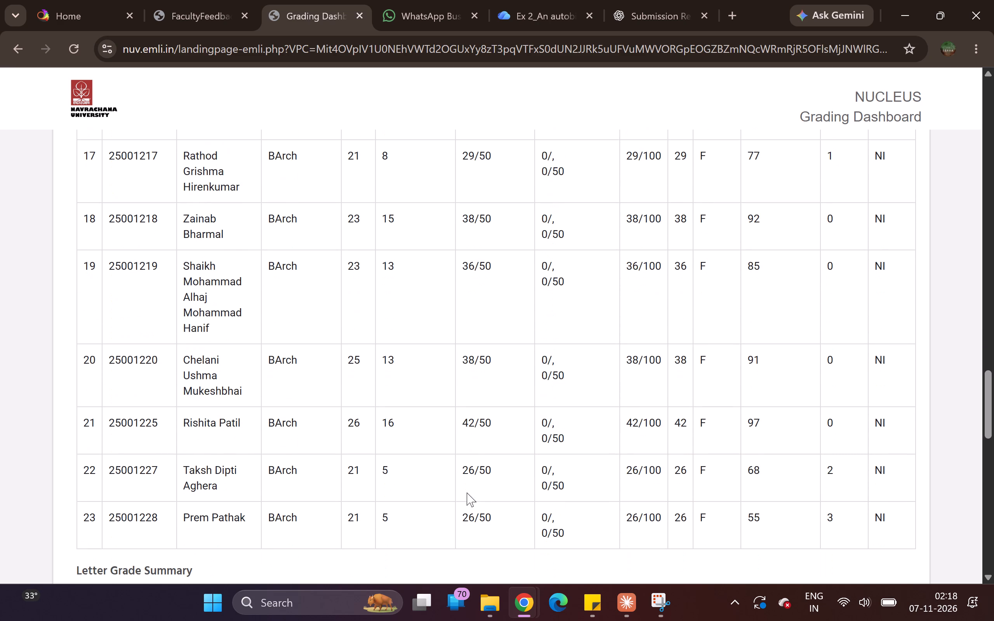
{"action": "scroll", "coordinate": [469, 486], "scroll_direction": "down", "scroll_amount": 2}
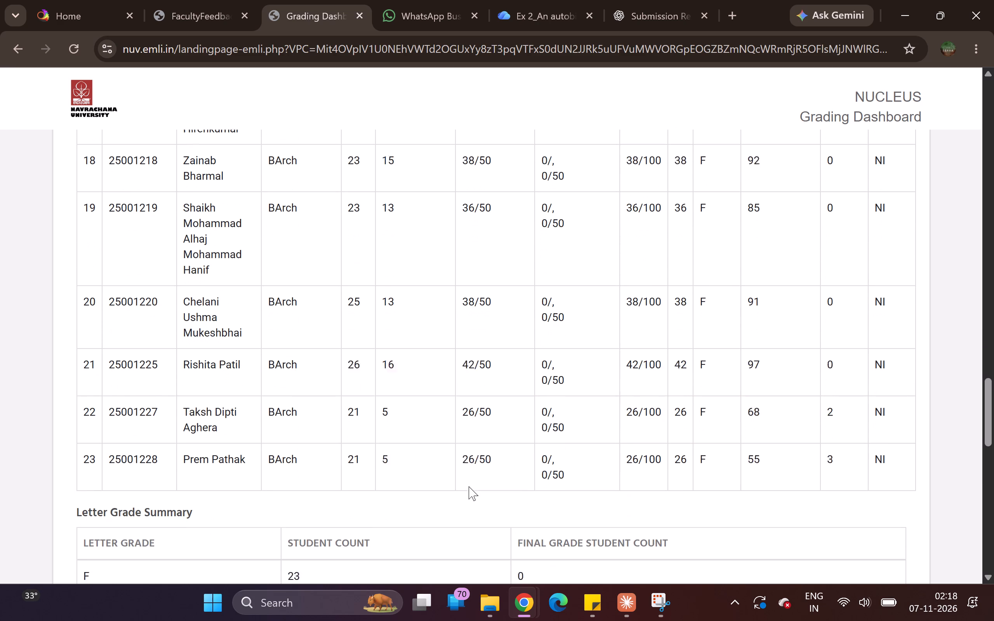
{"action": "scroll", "coordinate": [469, 486], "scroll_direction": "down", "scroll_amount": 1}
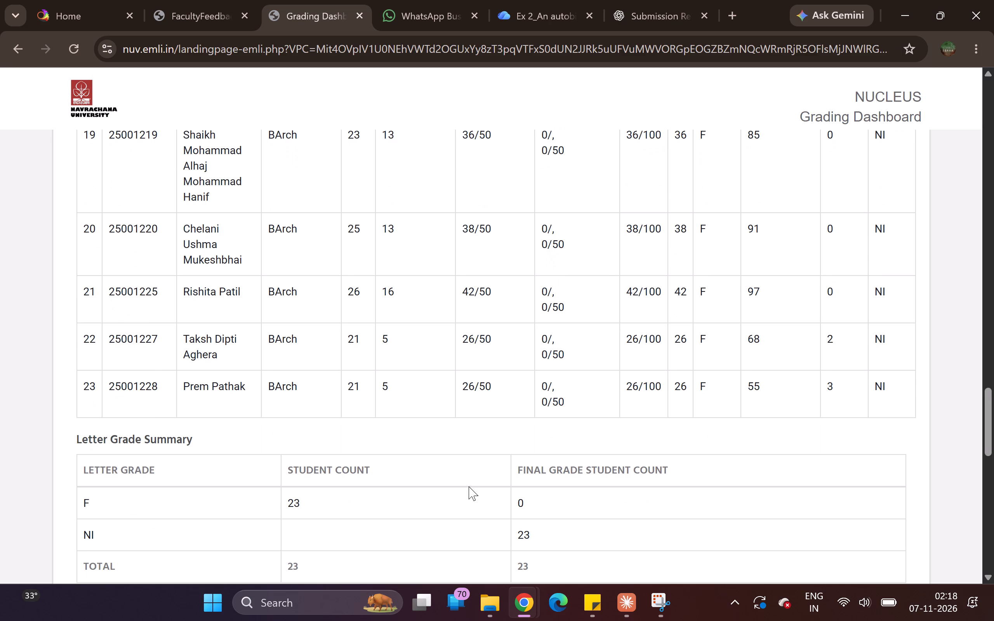
Open the Publish Marks form for Progressive grading, examine its range summary and student marks roster, and close it without publishing.
{"action": "scroll", "coordinate": [469, 486], "scroll_direction": "up", "scroll_amount": 10}
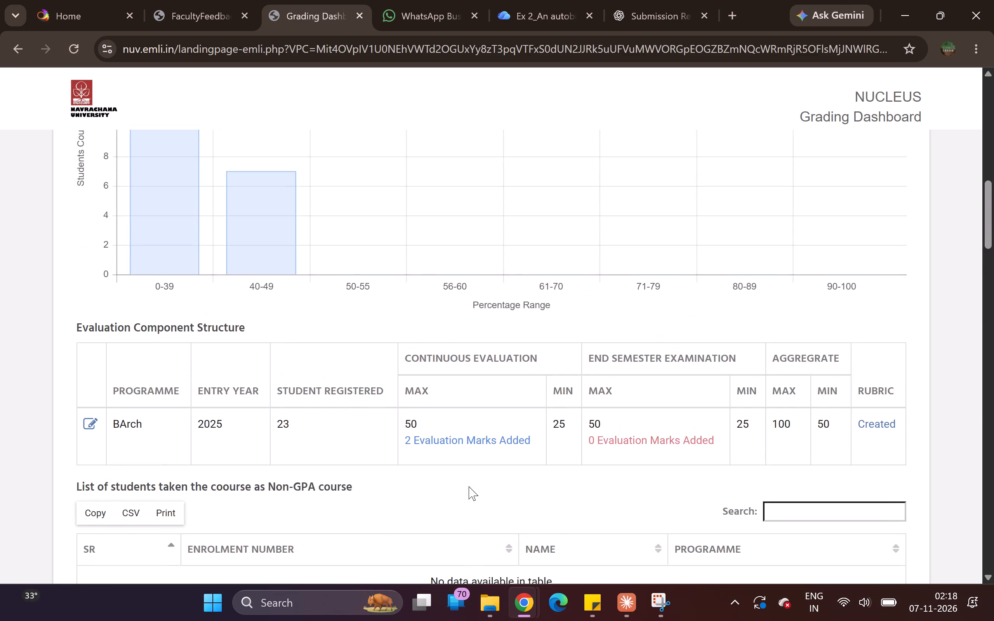
{"action": "scroll", "coordinate": [469, 486], "scroll_direction": "up", "scroll_amount": 6}
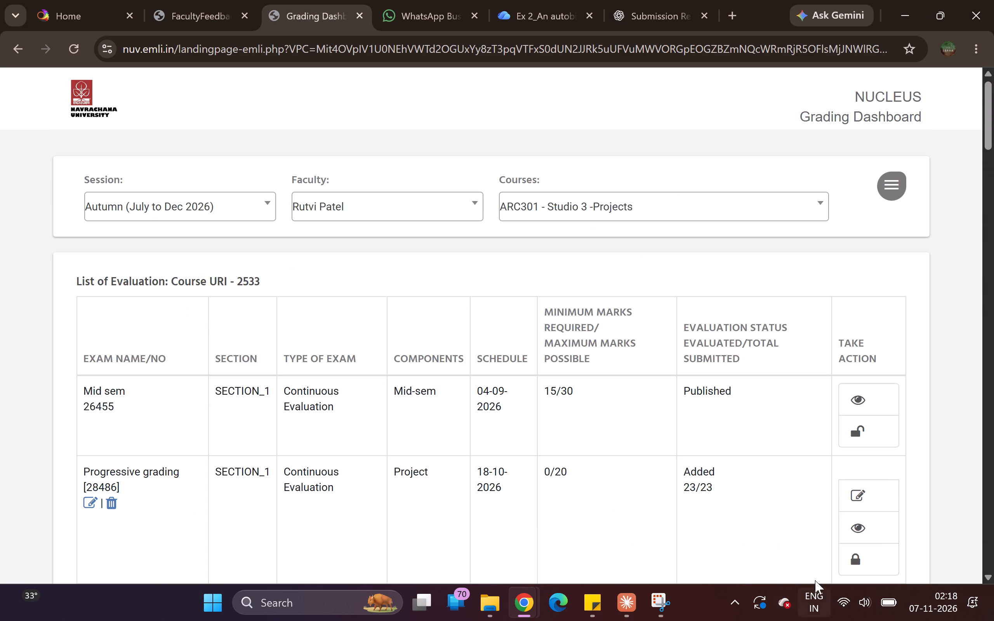
{"action": "left_click", "coordinate": [851, 557]}
{"action": "scroll", "coordinate": [641, 456], "scroll_direction": "down", "scroll_amount": 9}
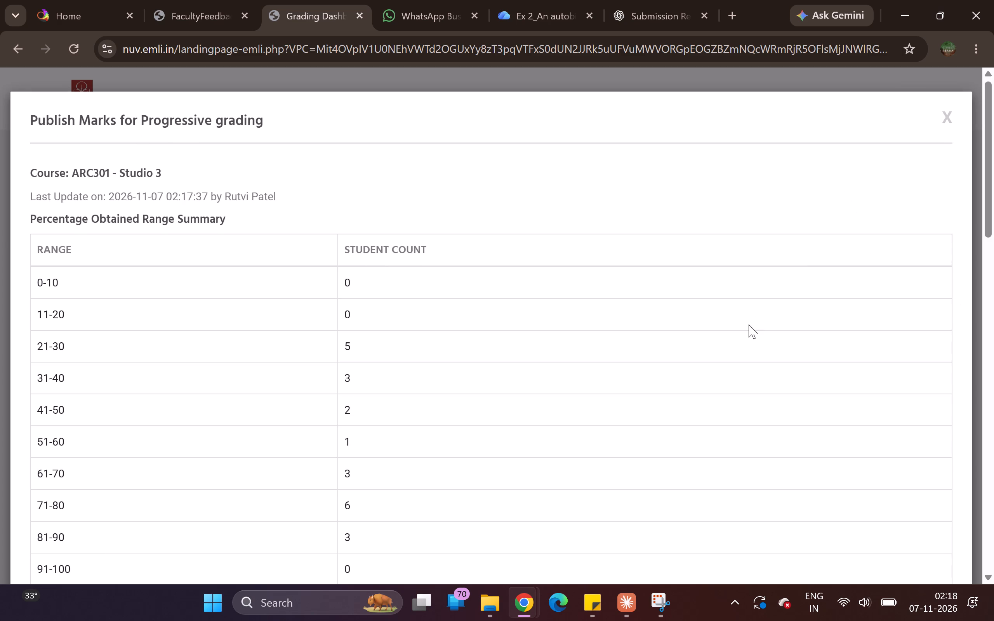
{"action": "scroll", "coordinate": [749, 324], "scroll_direction": "down", "scroll_amount": 4}
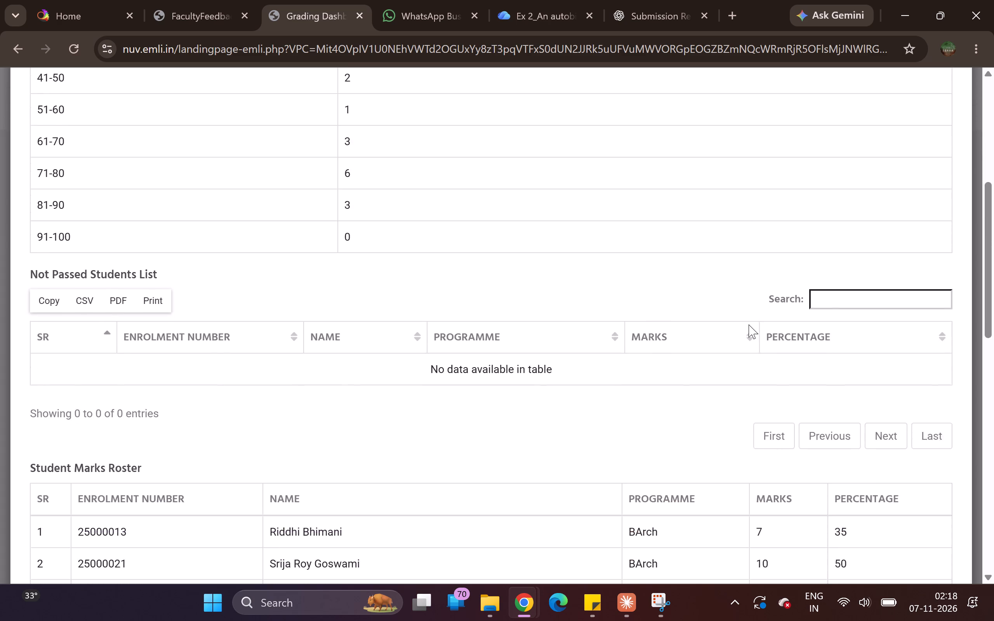
{"action": "scroll", "coordinate": [749, 324], "scroll_direction": "down", "scroll_amount": 1}
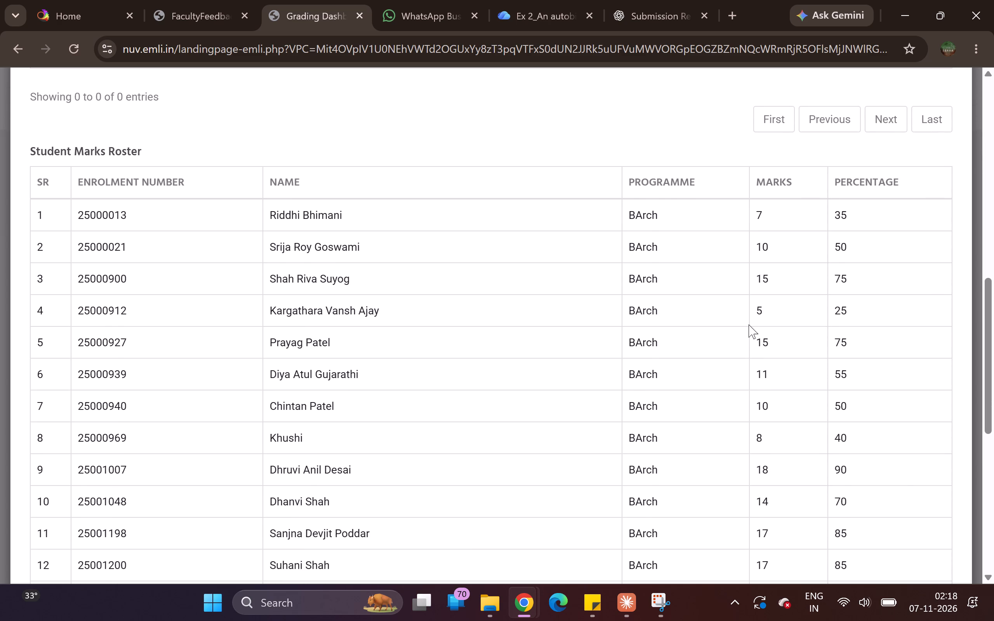
{"action": "scroll", "coordinate": [749, 324], "scroll_direction": "down", "scroll_amount": 2}
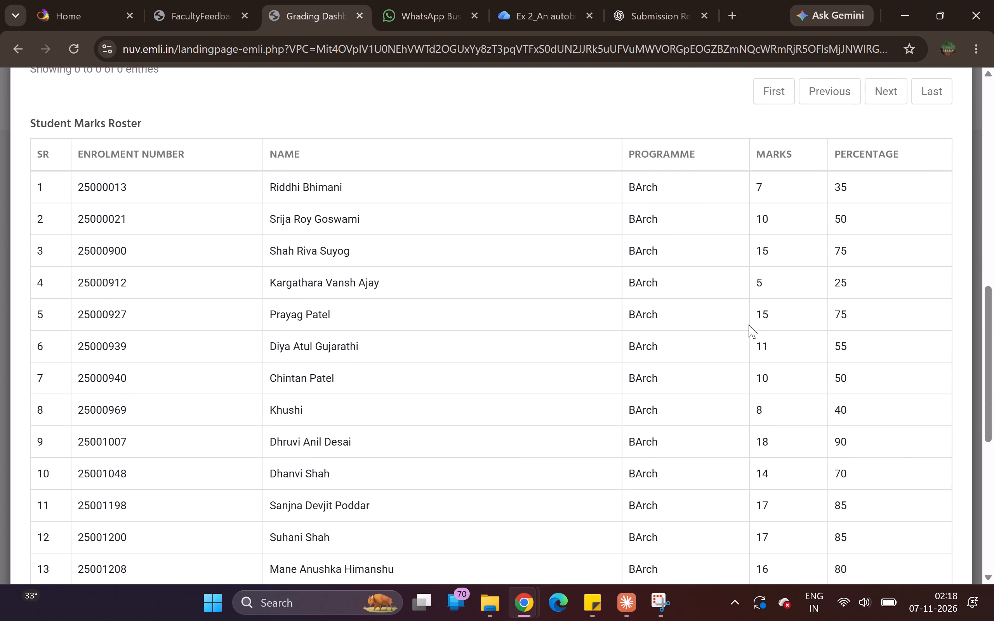
{"action": "scroll", "coordinate": [749, 324], "scroll_direction": "down", "scroll_amount": 4}
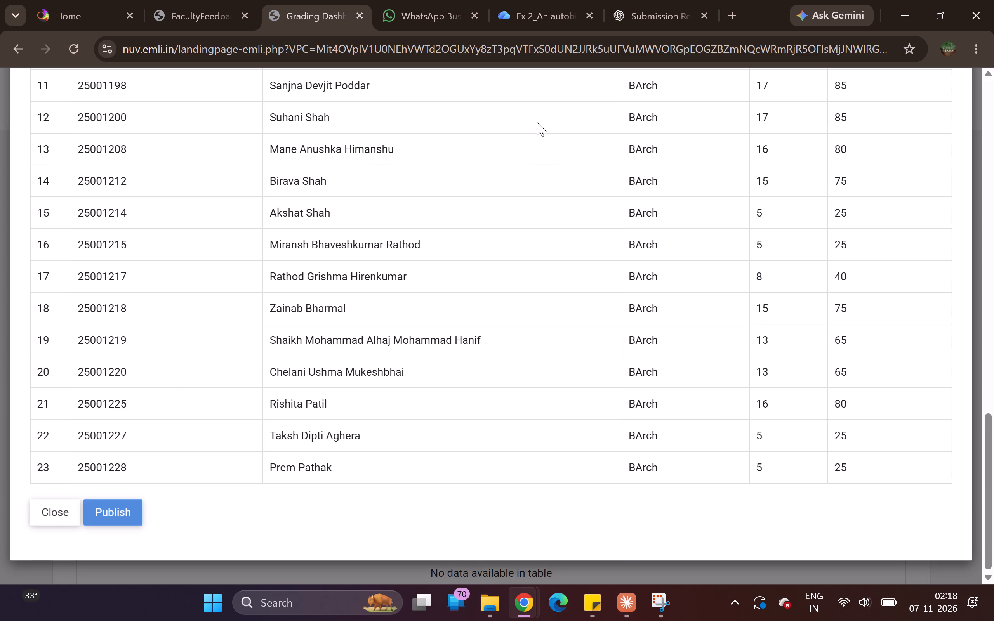
{"action": "left_click", "coordinate": [71, 511]}
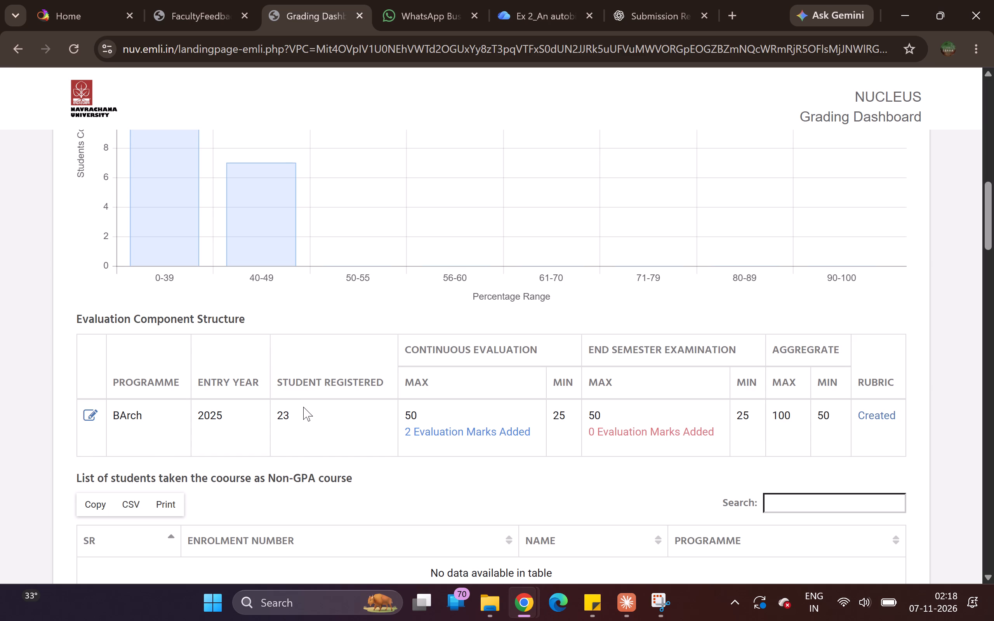
Look through the grading dashboard from the Evaluation Component Structure to the grade drop list, and back to the Letter Grade Summary.
{"action": "scroll", "coordinate": [303, 407], "scroll_direction": "down", "scroll_amount": 14}
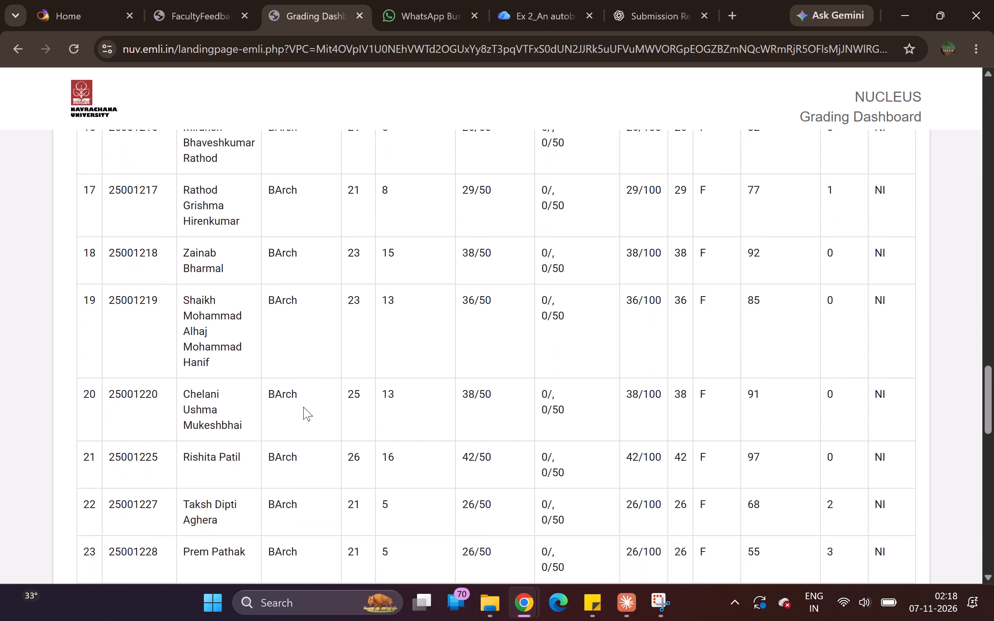
{"action": "scroll", "coordinate": [303, 407], "scroll_direction": "down", "scroll_amount": 4}
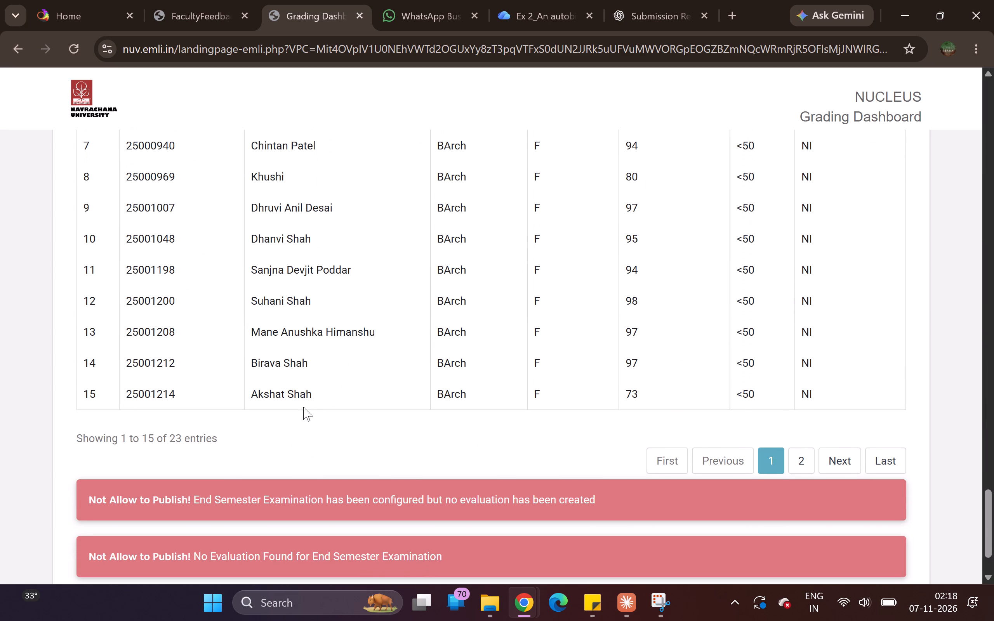
{"action": "scroll", "coordinate": [303, 407], "scroll_direction": "up", "scroll_amount": 1}
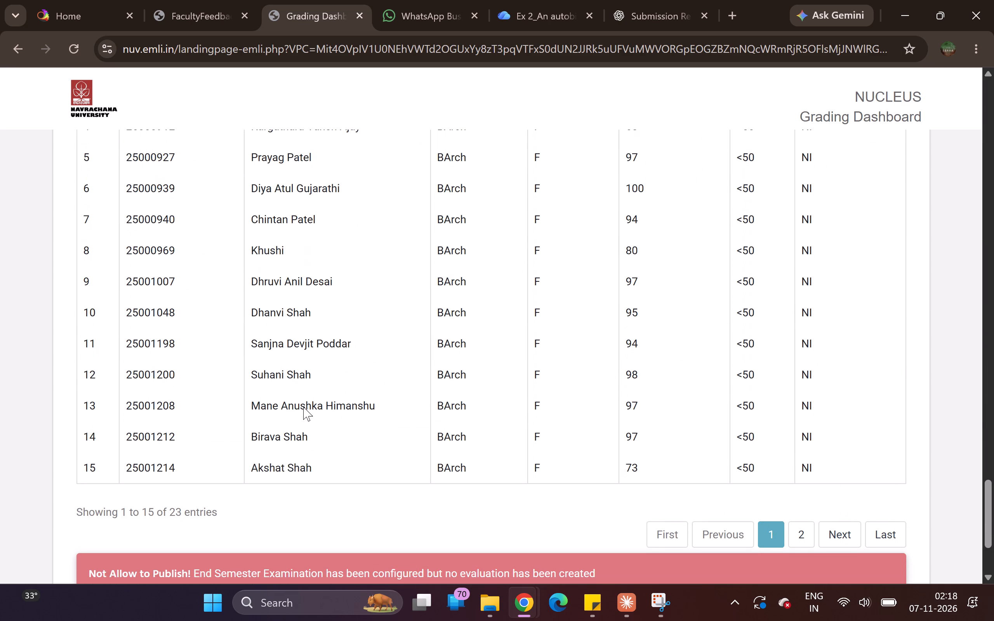
{"action": "scroll", "coordinate": [303, 407], "scroll_direction": "up", "scroll_amount": 5}
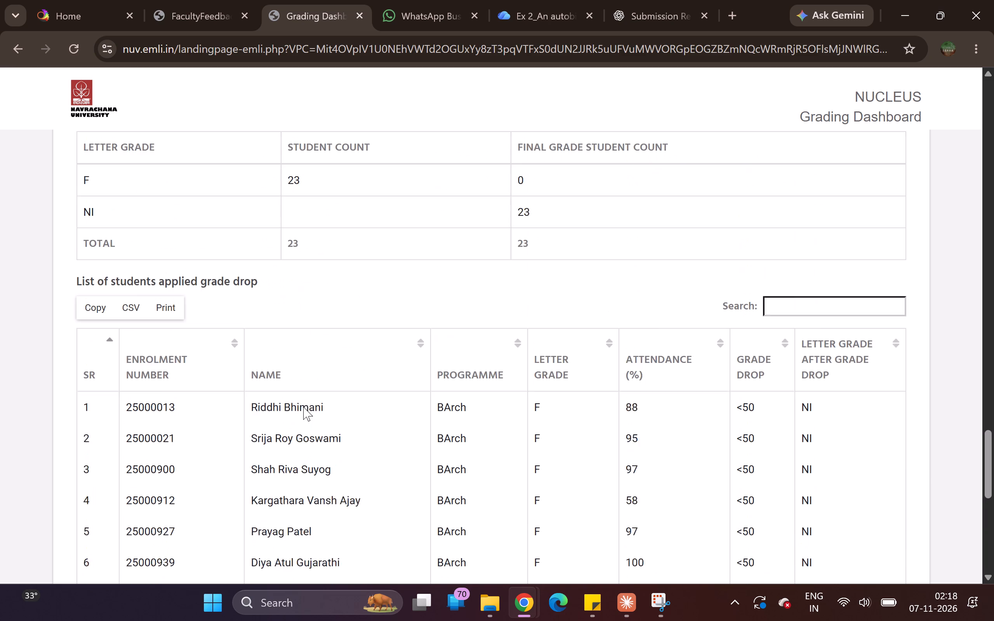
{"action": "scroll", "coordinate": [303, 407], "scroll_direction": "up", "scroll_amount": 1}
{"action": "scroll", "coordinate": [303, 407], "scroll_direction": "down", "scroll_amount": 6}
{"action": "scroll", "coordinate": [303, 407], "scroll_direction": "up", "scroll_amount": 5}
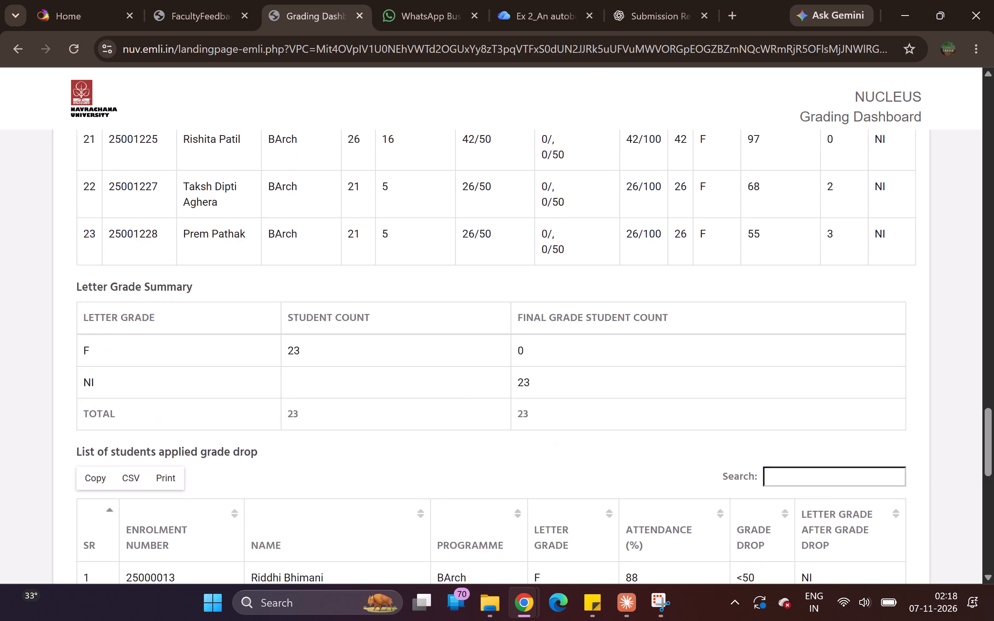
Re-examine the students' continuous evaluation marks, totals and attendance in the marks table, from row 23 back to row 5.
{"action": "scroll", "coordinate": [303, 407], "scroll_direction": "up", "scroll_amount": 2}
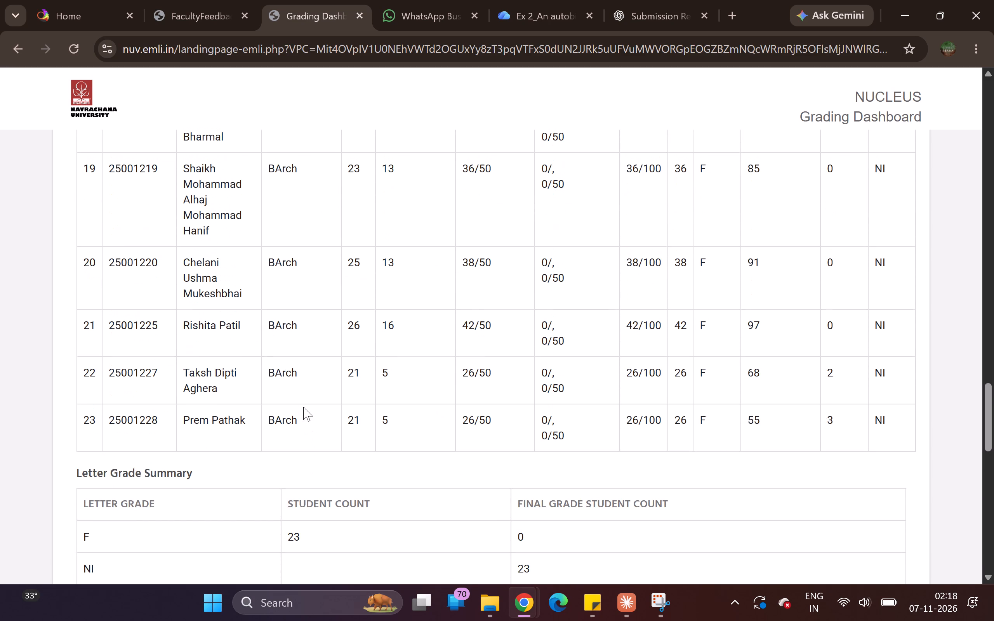
{"action": "scroll", "coordinate": [303, 407], "scroll_direction": "up", "scroll_amount": 4}
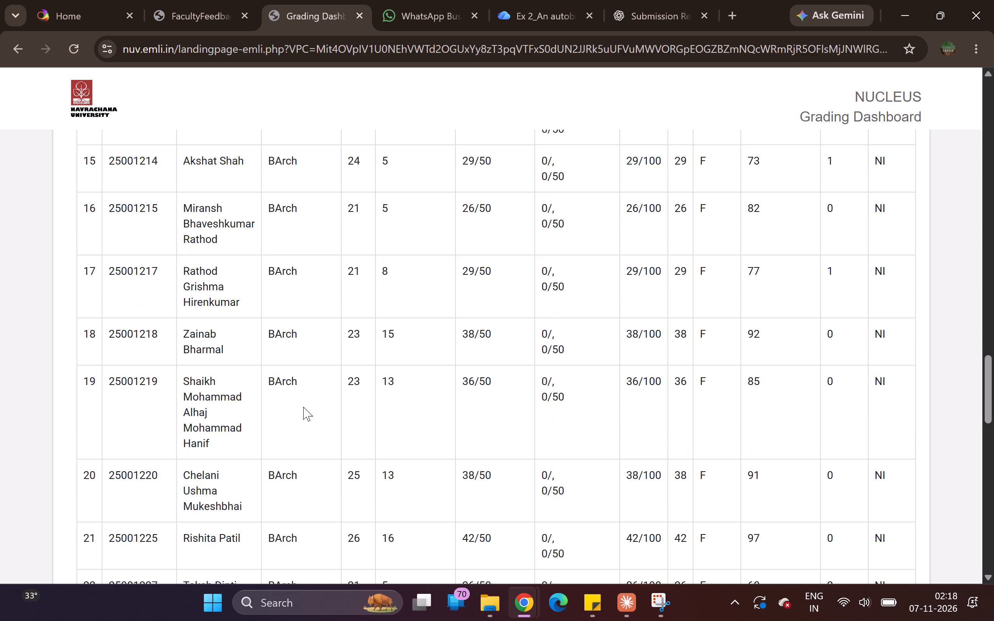
{"action": "scroll", "coordinate": [303, 407], "scroll_direction": "up", "scroll_amount": 5}
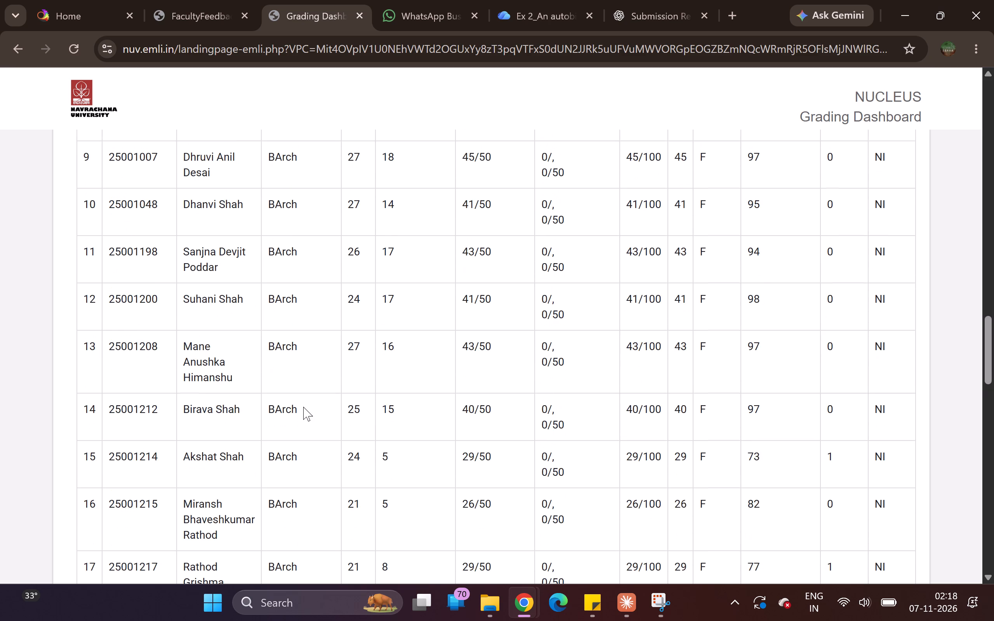
{"action": "scroll", "coordinate": [303, 407], "scroll_direction": "up", "scroll_amount": 3}
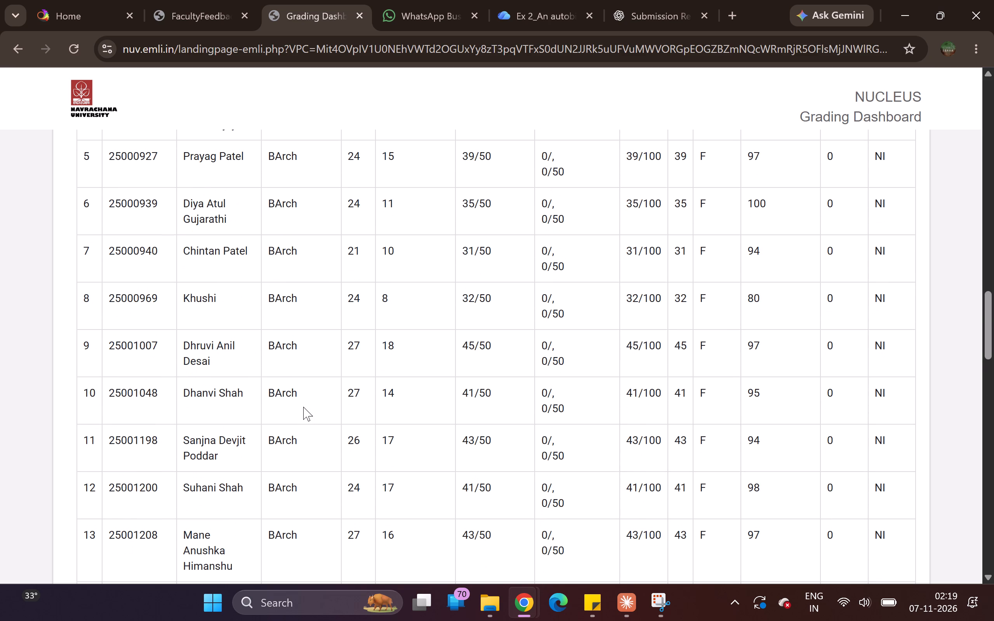
{"action": "scroll", "coordinate": [303, 407], "scroll_direction": "down", "scroll_amount": 9}
{"action": "scroll", "coordinate": [303, 407], "scroll_direction": "up", "scroll_amount": 6}
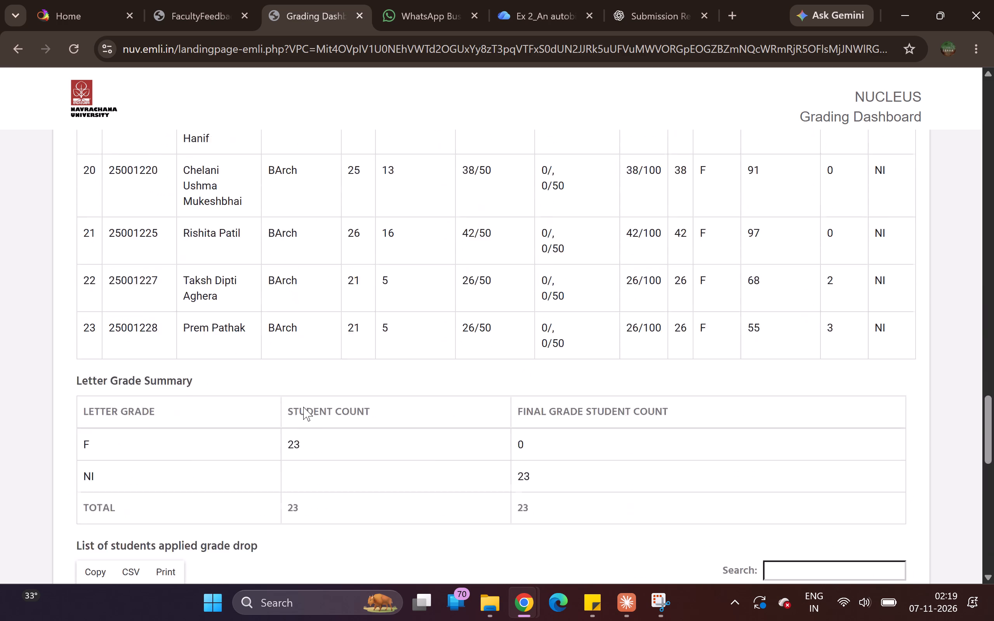
Open the Publish Marks form for Progressive grading in ARC301 - Studio 3, check the student roster, and publish the marks.
{"action": "scroll", "coordinate": [303, 407], "scroll_direction": "up", "scroll_amount": 10}
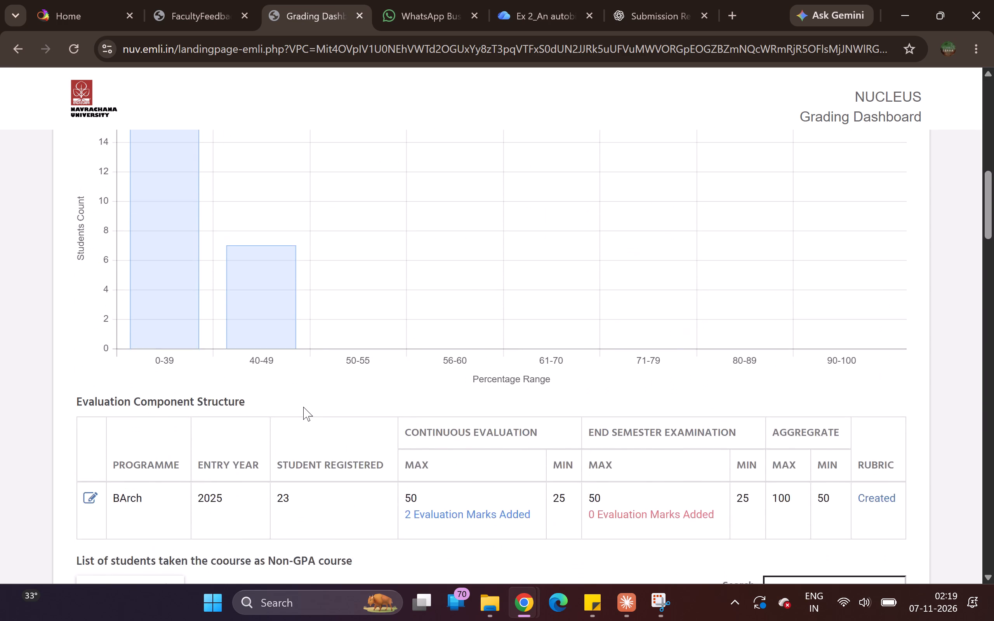
{"action": "scroll", "coordinate": [303, 407], "scroll_direction": "up", "scroll_amount": 5}
{"action": "scroll", "coordinate": [765, 509], "scroll_direction": "down", "scroll_amount": 1}
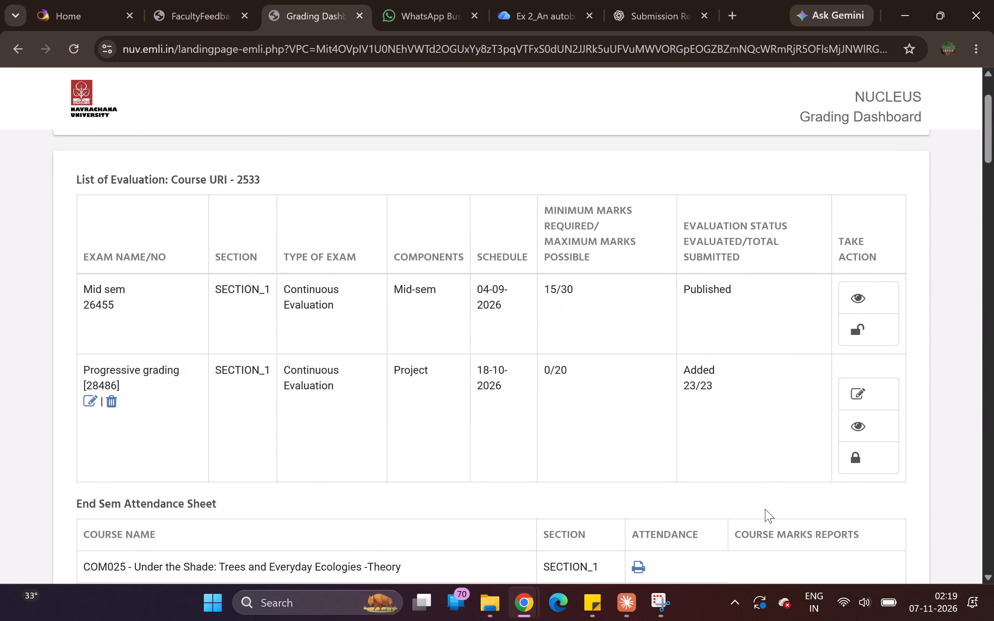
{"action": "scroll", "coordinate": [765, 509], "scroll_direction": "down", "scroll_amount": 1}
{"action": "left_click", "coordinate": [863, 468]}
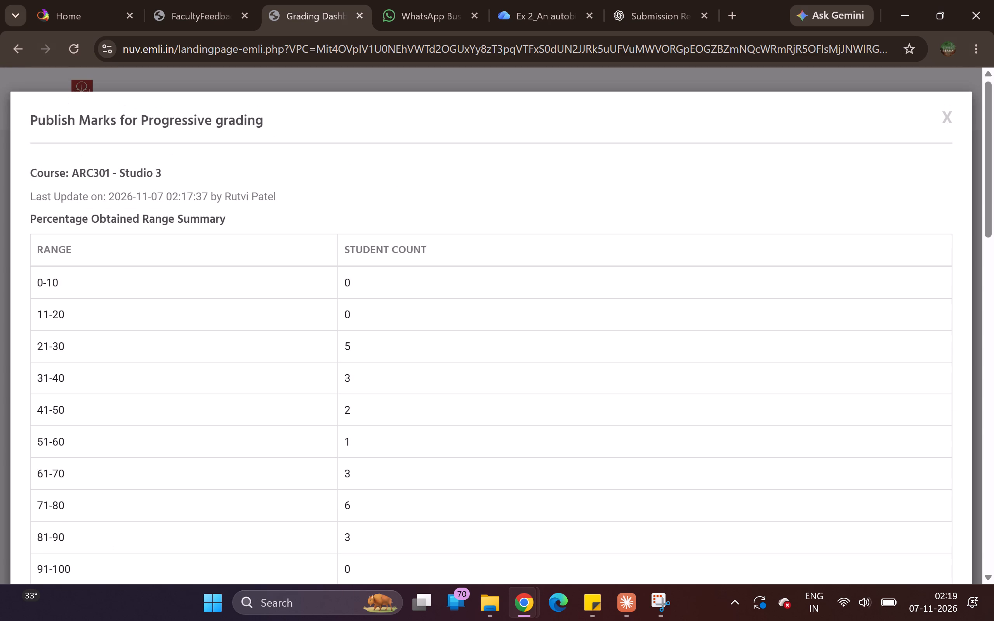
{"action": "scroll", "coordinate": [897, 442], "scroll_direction": "down", "scroll_amount": 11}
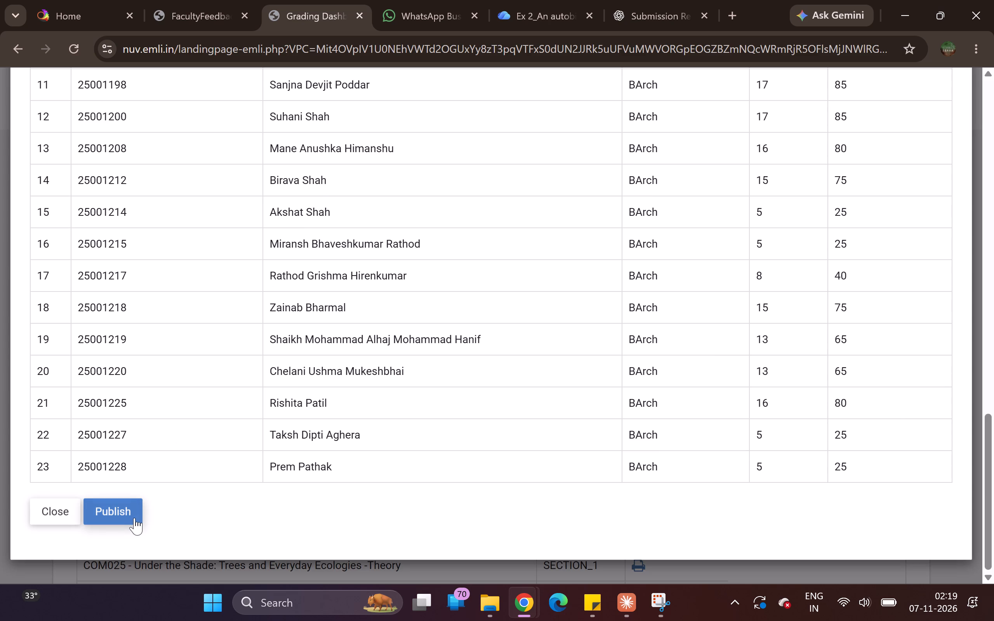
{"action": "left_click", "coordinate": [134, 518]}
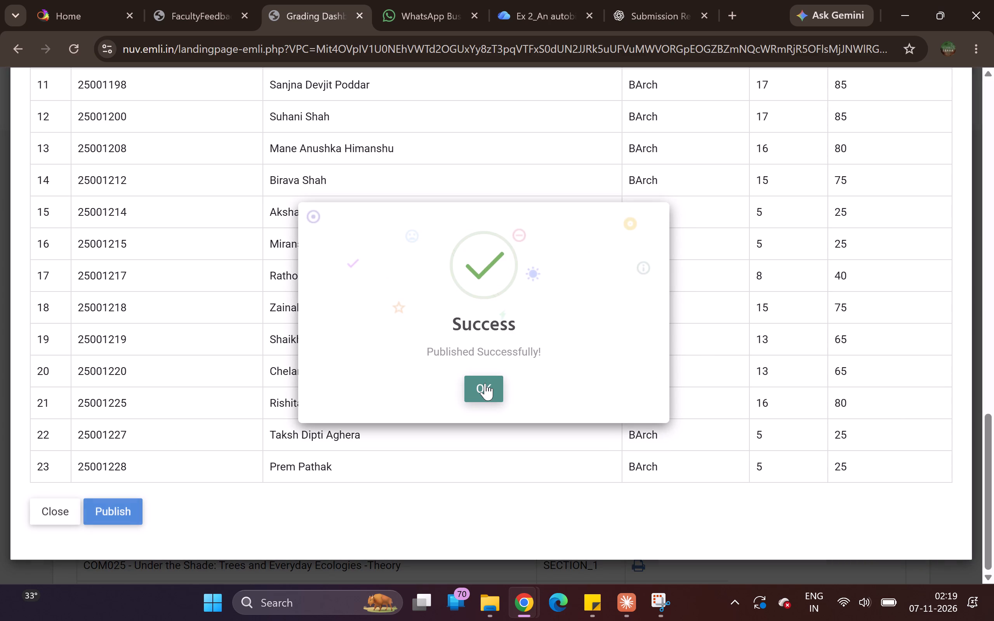
{"action": "left_click", "coordinate": [485, 383]}
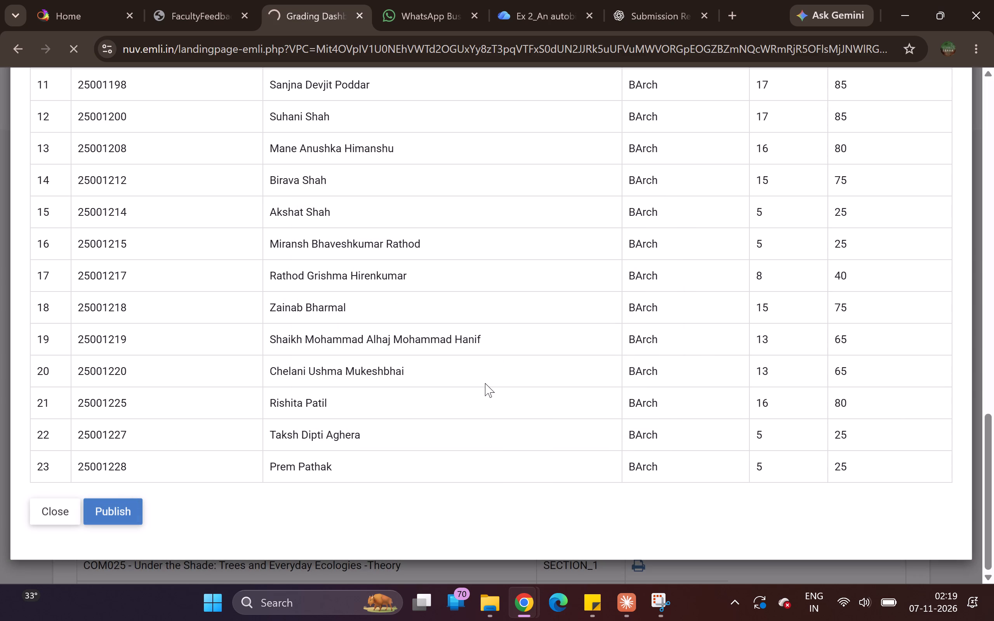
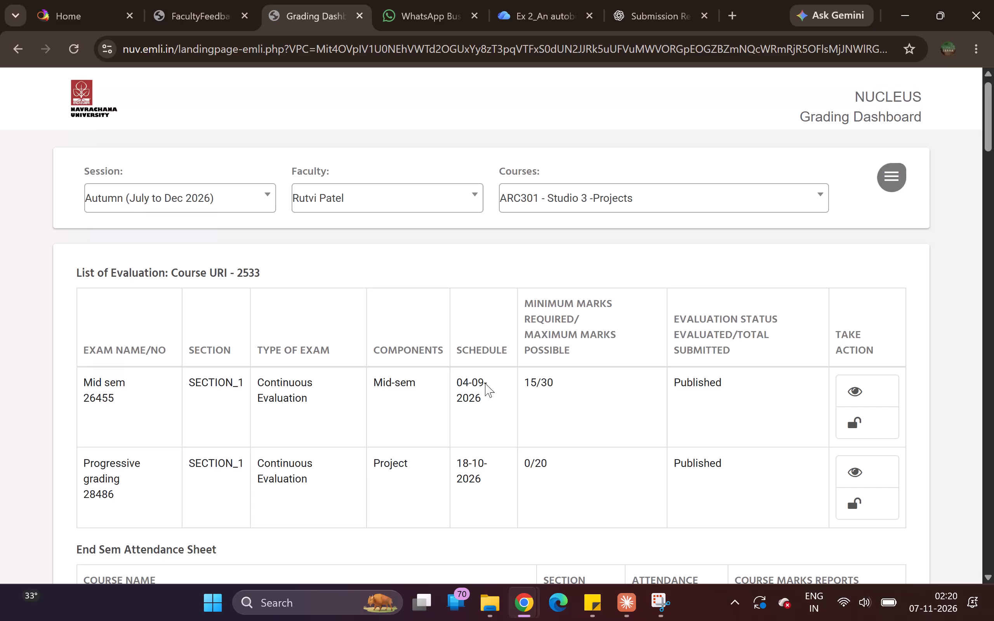
Open the Evaluation Component Structure for BArch, entry year 2025, check its maximum and pass marks, and close it without changes.
{"action": "scroll", "coordinate": [485, 383], "scroll_direction": "down", "scroll_amount": 6}
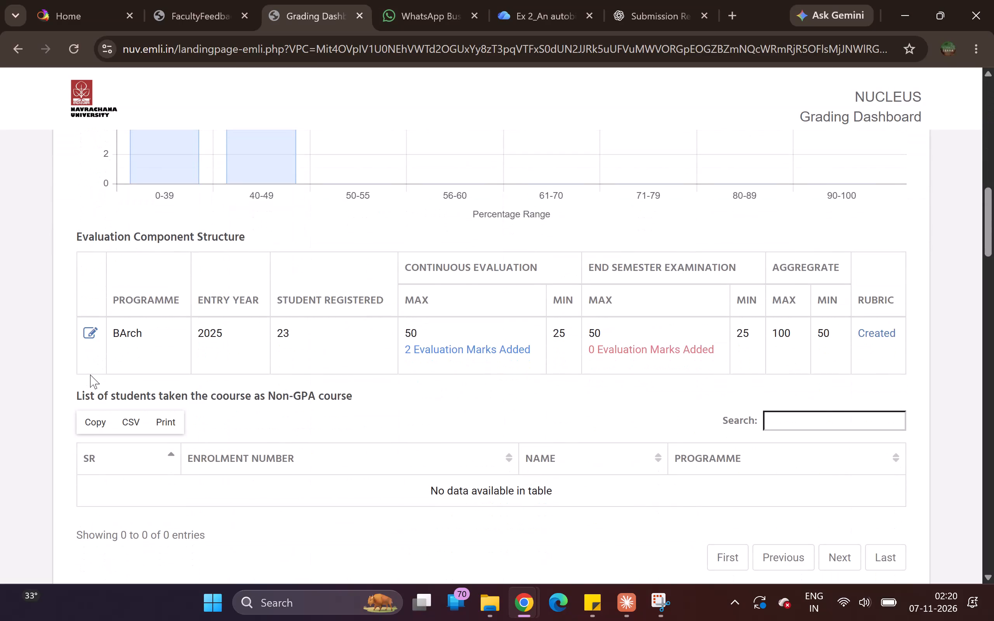
{"action": "left_click", "coordinate": [91, 339]}
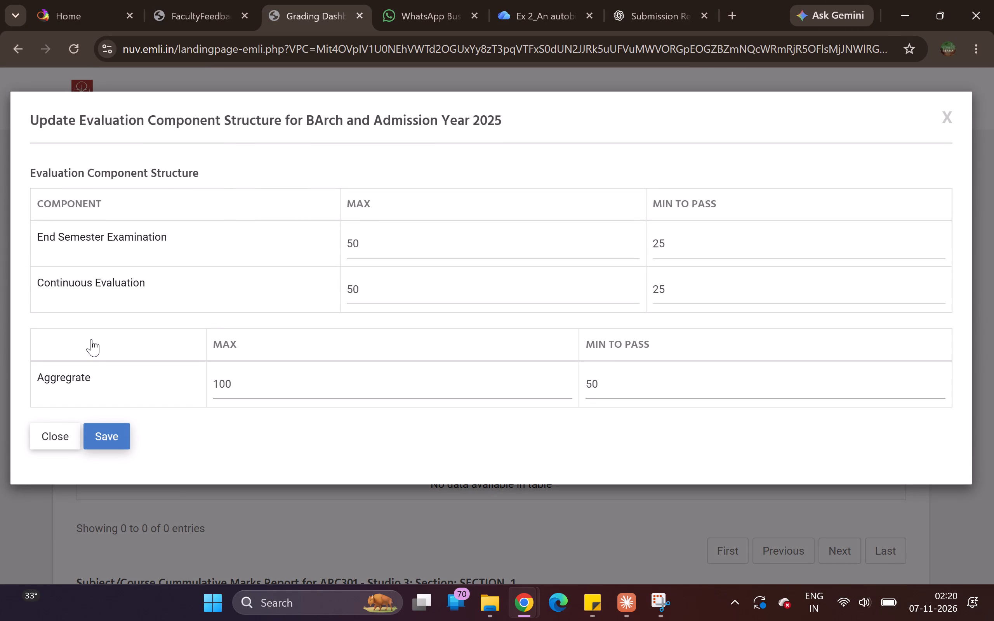
{"action": "left_click", "coordinate": [943, 125]}
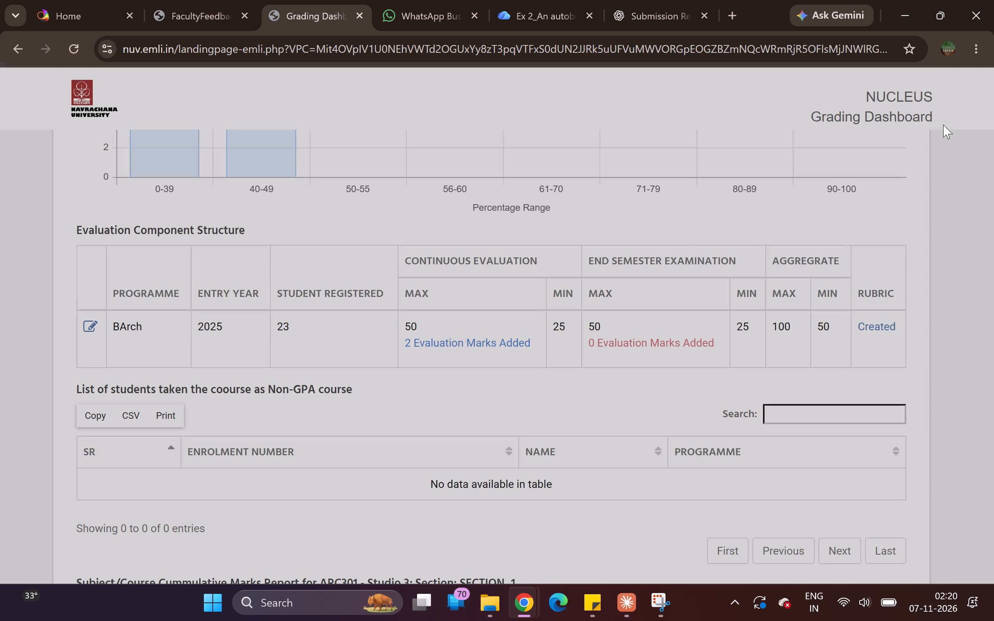
{"action": "scroll", "coordinate": [710, 214], "scroll_direction": "up", "scroll_amount": 5}
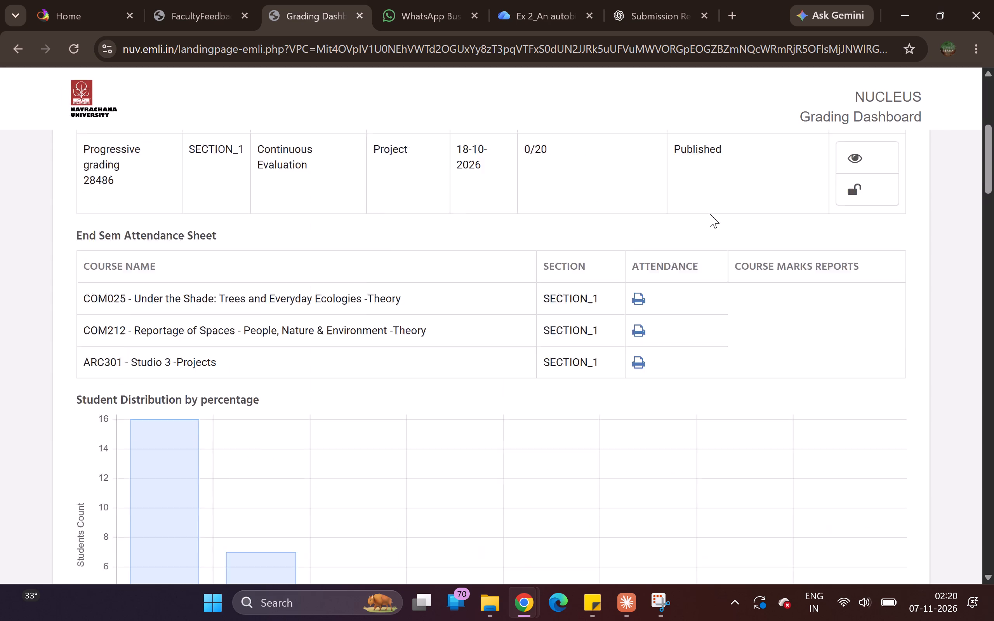
{"action": "scroll", "coordinate": [710, 214], "scroll_direction": "down", "scroll_amount": 4}
{"action": "scroll", "coordinate": [710, 214], "scroll_direction": "up", "scroll_amount": 2}
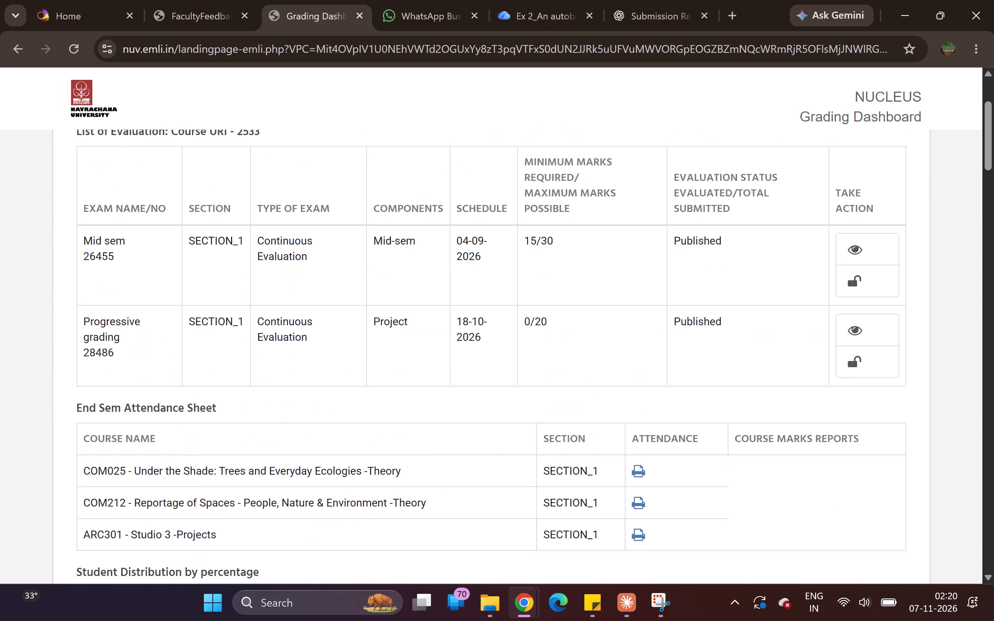
{"action": "scroll", "coordinate": [710, 214], "scroll_direction": "up", "scroll_amount": 3}
{"action": "scroll", "coordinate": [710, 214], "scroll_direction": "down", "scroll_amount": 5}
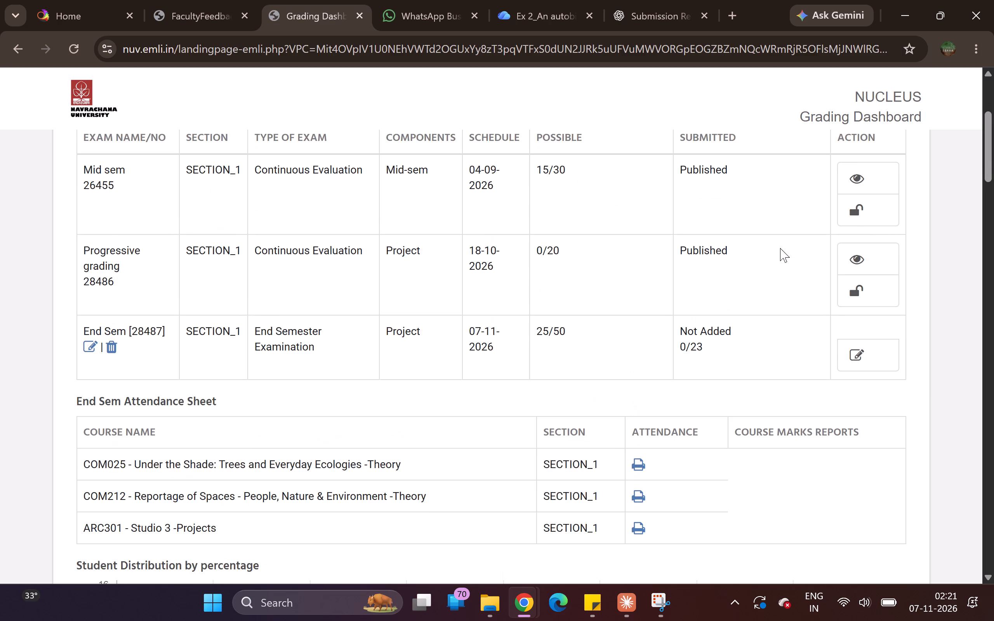
{"action": "left_click", "coordinate": [868, 364]}
{"action": "left_click", "coordinate": [843, 340]}
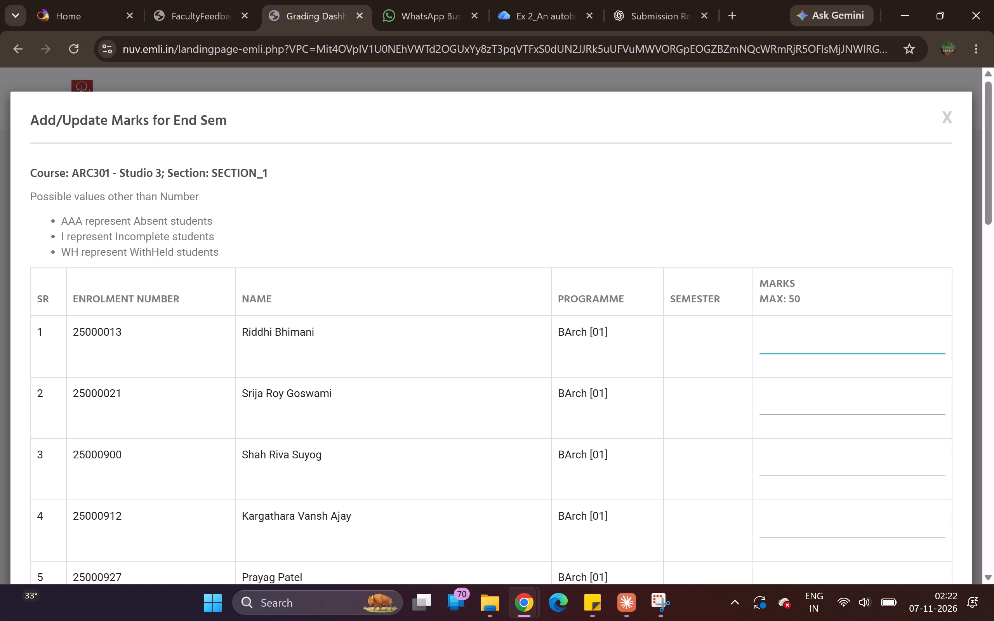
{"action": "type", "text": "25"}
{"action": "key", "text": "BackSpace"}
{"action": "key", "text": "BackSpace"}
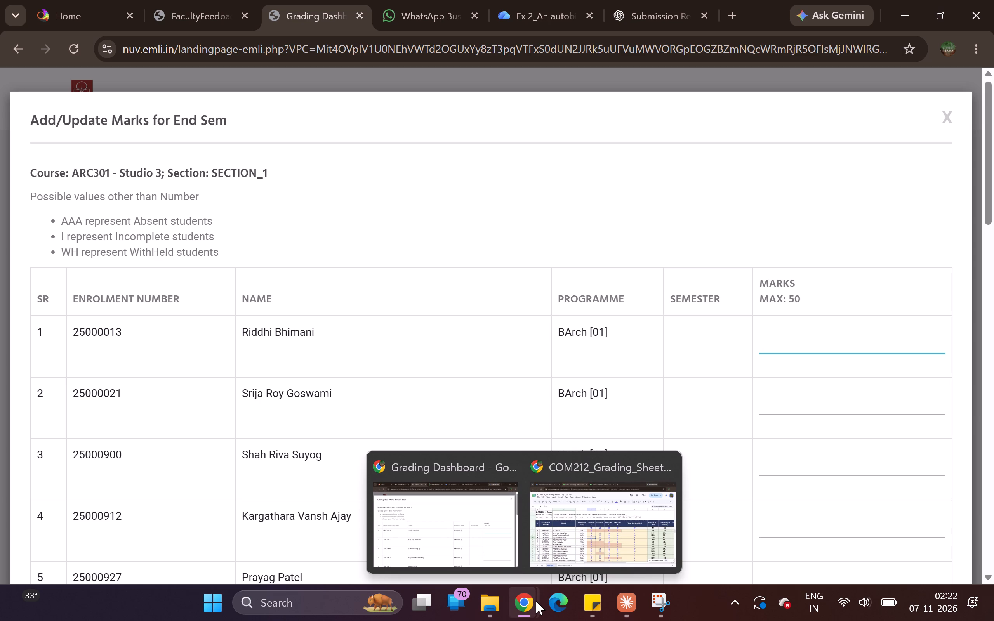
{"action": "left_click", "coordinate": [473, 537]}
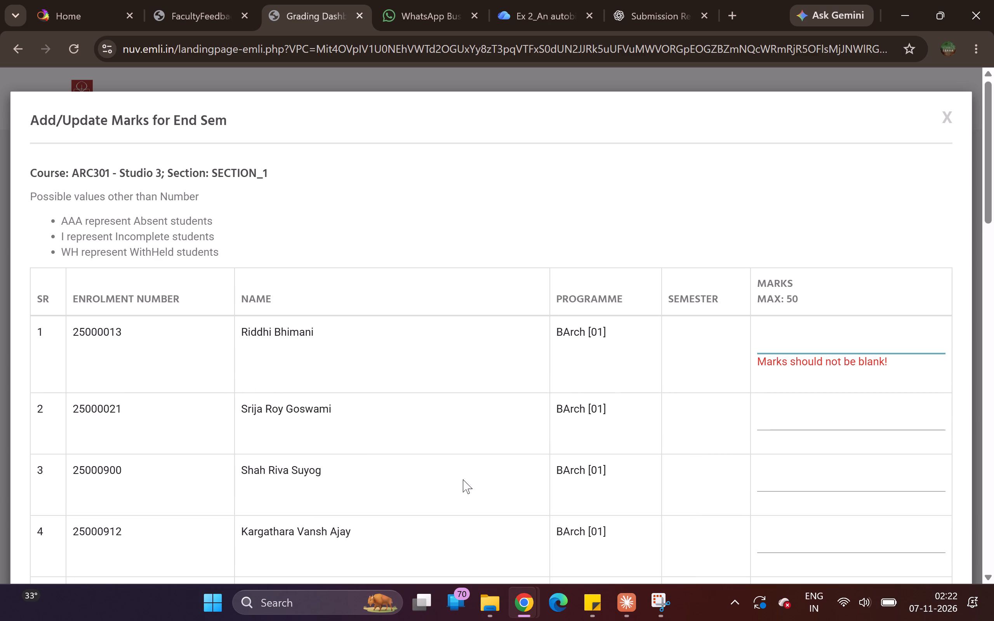
Start the End Sem marks entry for the second student in the list.
{"action": "left_click", "coordinate": [786, 412]}
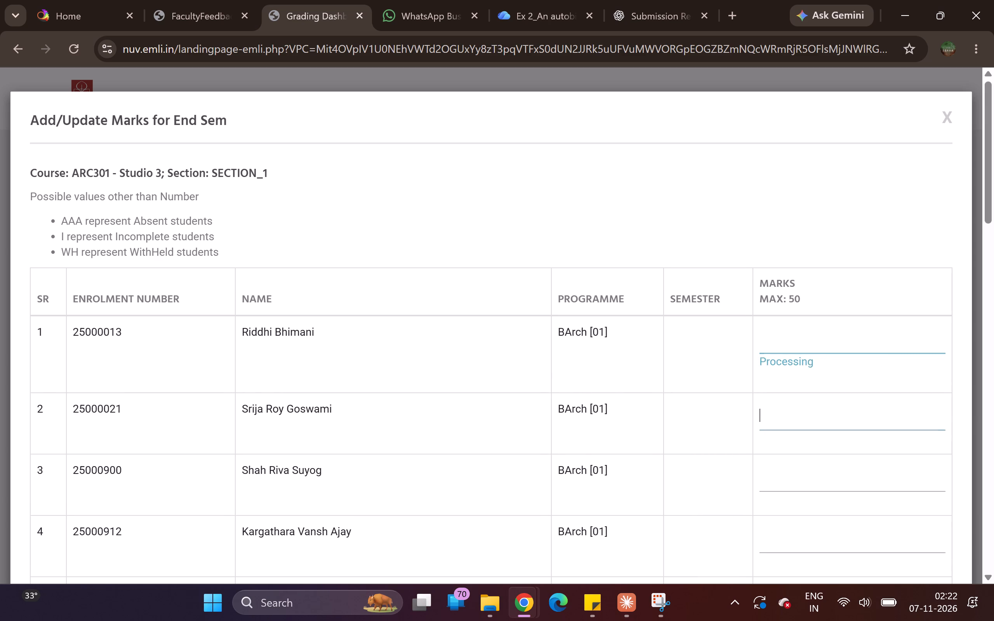